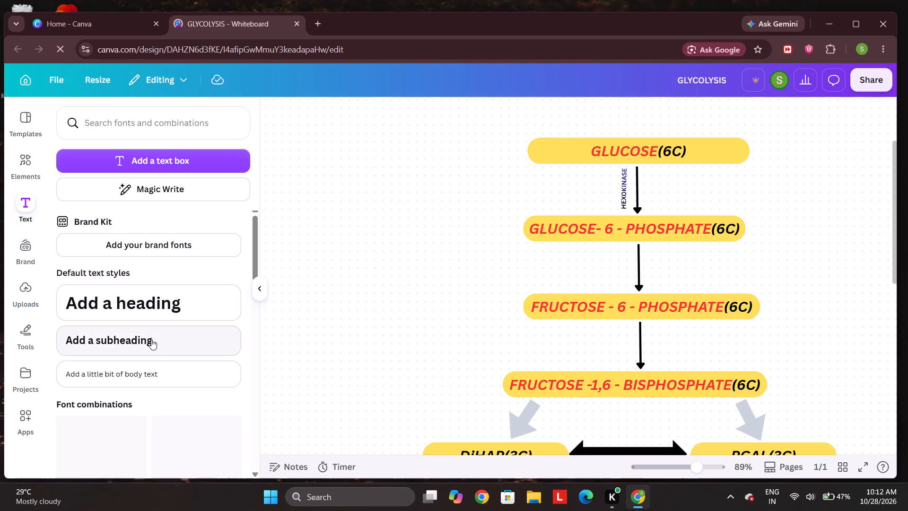
{"action": "left_click", "coordinate": [171, 373]}
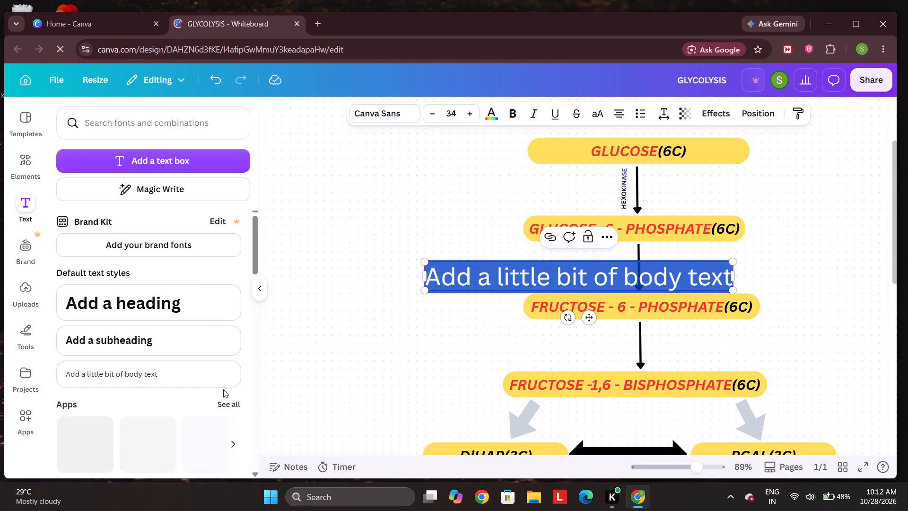
{"action": "key", "text": "i"}
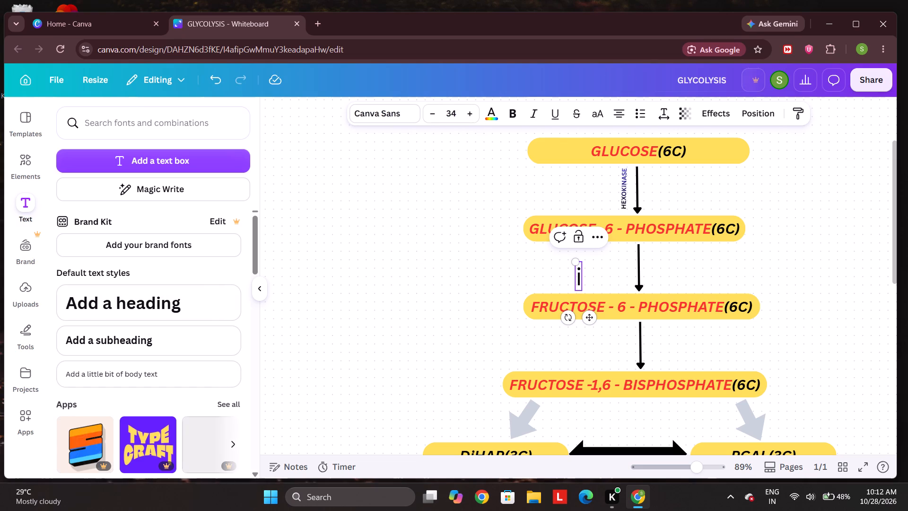
{"action": "key", "text": "BackSpace"}
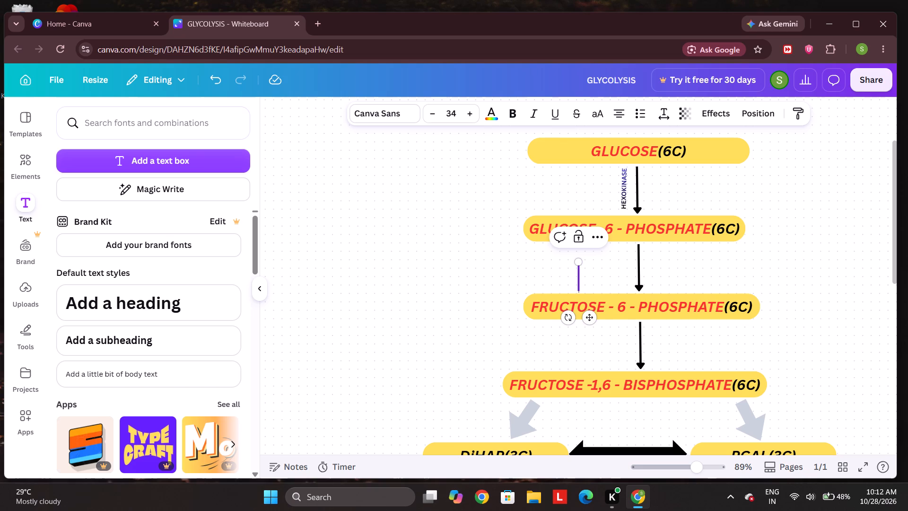
{"action": "key", "text": "i"}
{"action": "type", "text": "SOMERASE"}
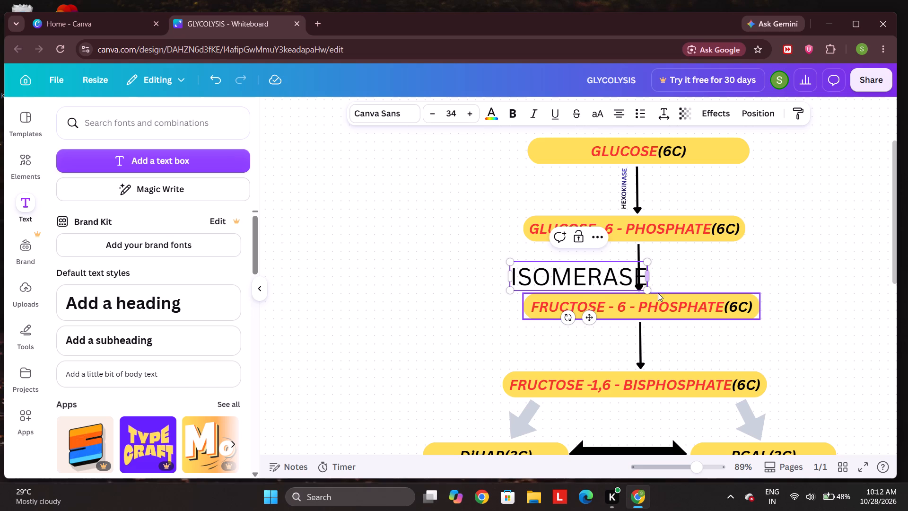
Shrink the ISOMERASE text to a font size of about 10.6.
{"action": "left_click_drag", "start_coordinate": [648, 290], "coordinate": [583, 265]}
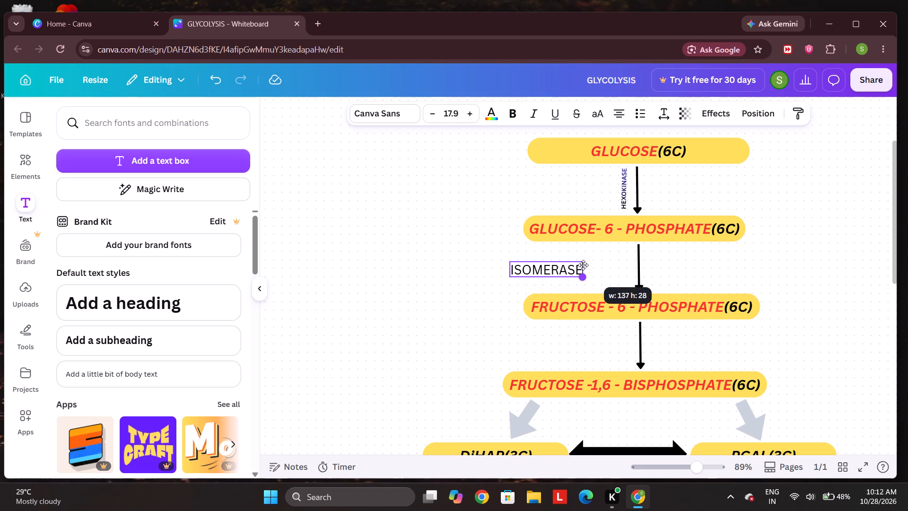
{"action": "left_click_drag", "start_coordinate": [583, 265], "coordinate": [559, 260]}
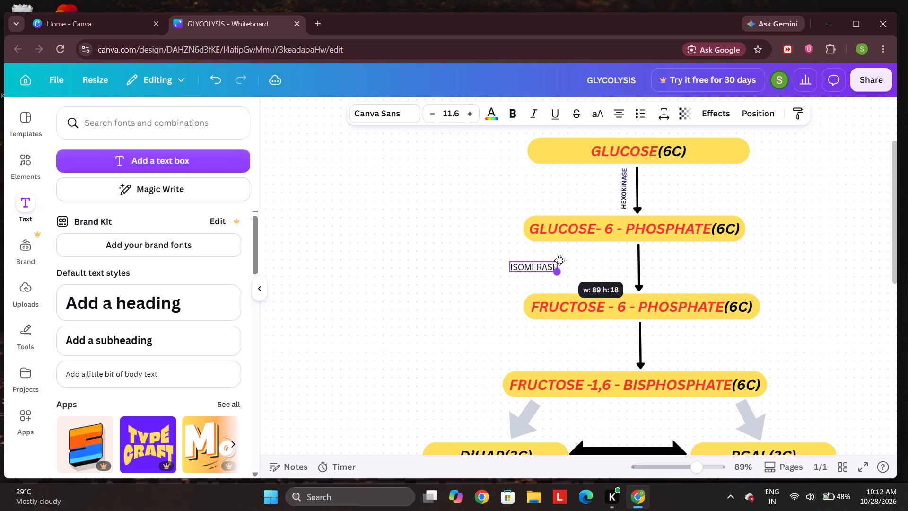
{"action": "left_click_drag", "start_coordinate": [559, 260], "coordinate": [556, 260]}
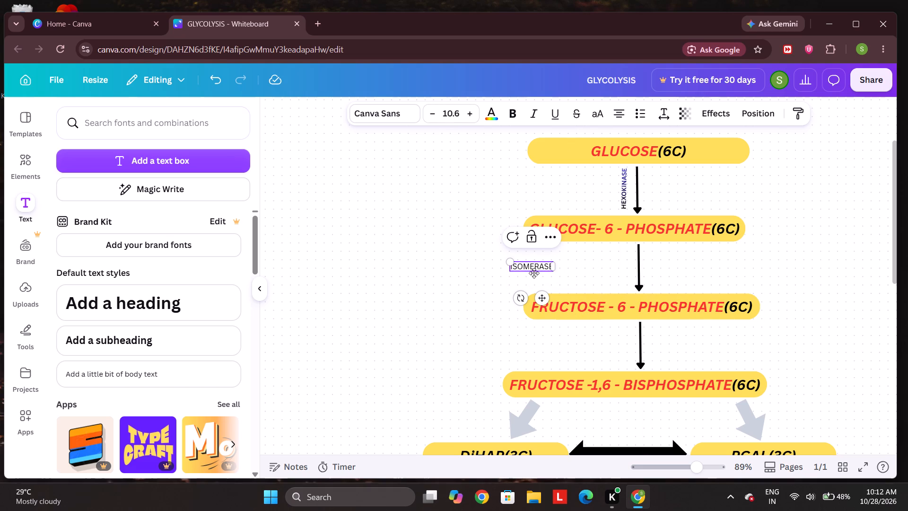
Rotate the ISOMERASE label to read vertically upward and place it beside the arrow between GLUCOSE-6-PHOSPHATE and FRUCTOSE-6-PHOSPHATE.
{"action": "left_click_drag", "start_coordinate": [534, 273], "coordinate": [630, 268]}
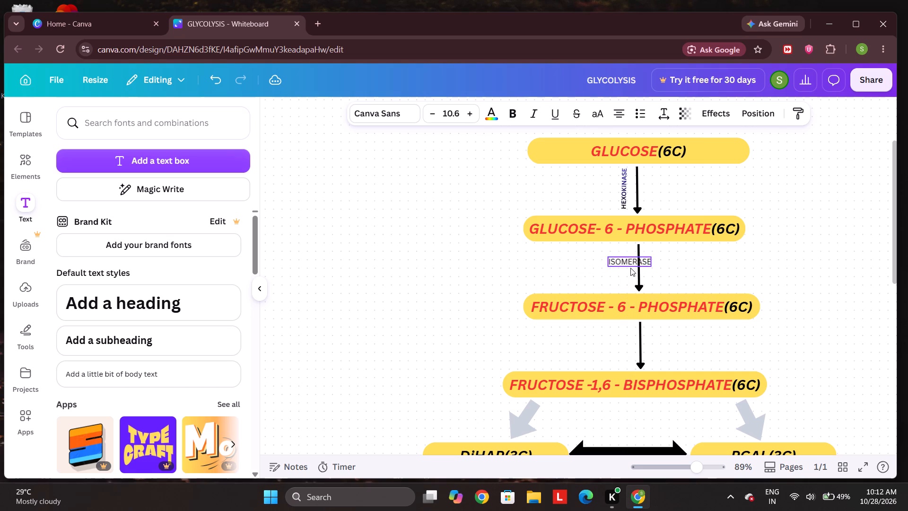
{"action": "left_click_drag", "start_coordinate": [630, 268], "coordinate": [616, 271]}
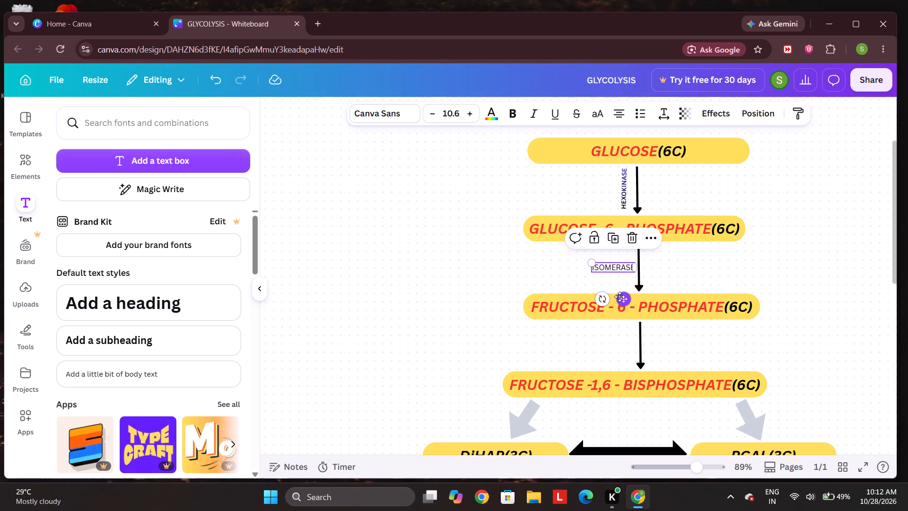
{"action": "left_click_drag", "start_coordinate": [604, 294], "coordinate": [646, 282]}
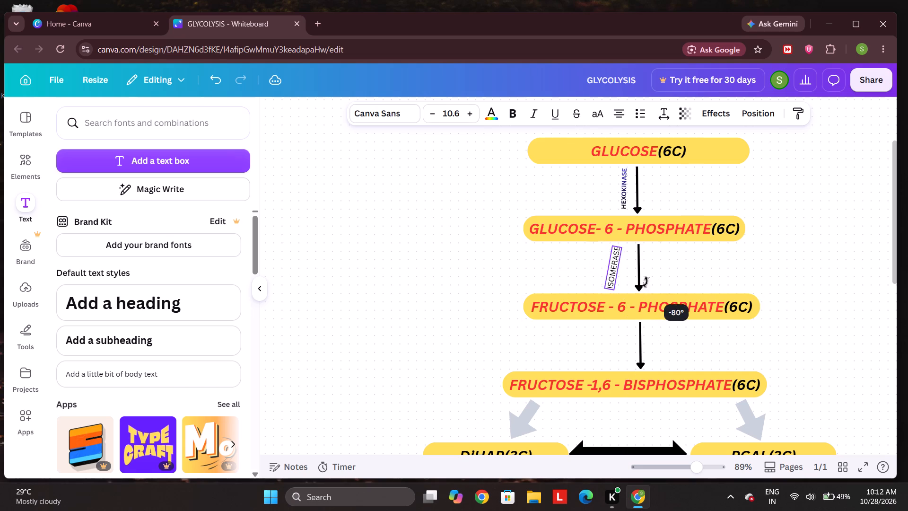
{"action": "left_click_drag", "start_coordinate": [646, 282], "coordinate": [645, 277]}
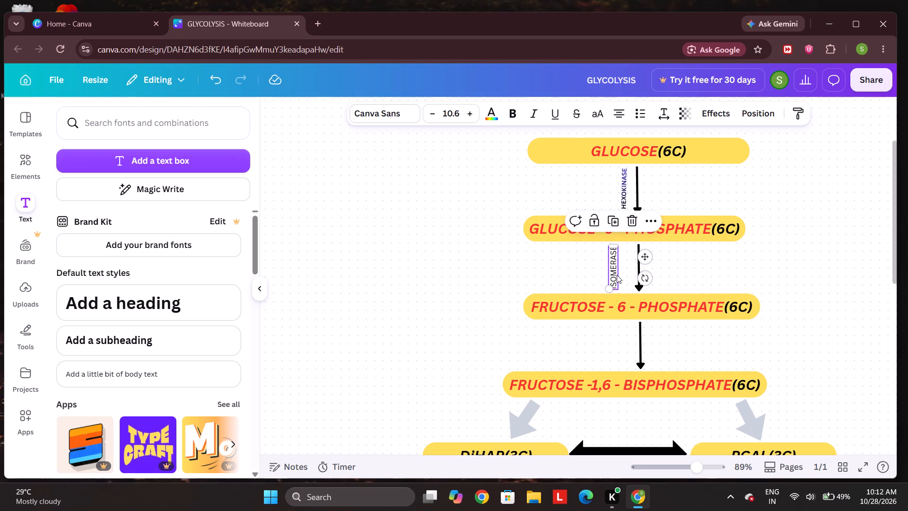
{"action": "left_click_drag", "start_coordinate": [613, 270], "coordinate": [625, 271]}
{"action": "left_click", "coordinate": [709, 282]}
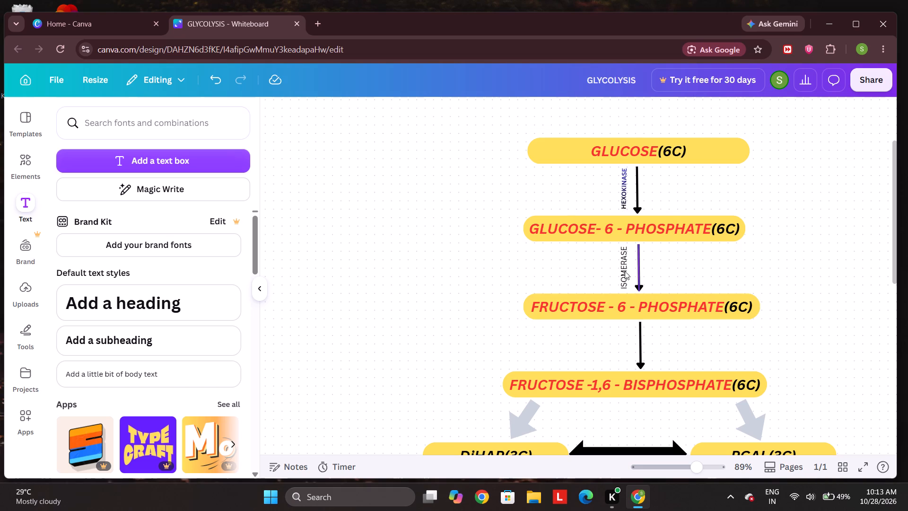
Make the ISOMERASE label bold and scale it down to a font size of about 8.
{"action": "left_click", "coordinate": [625, 271]}
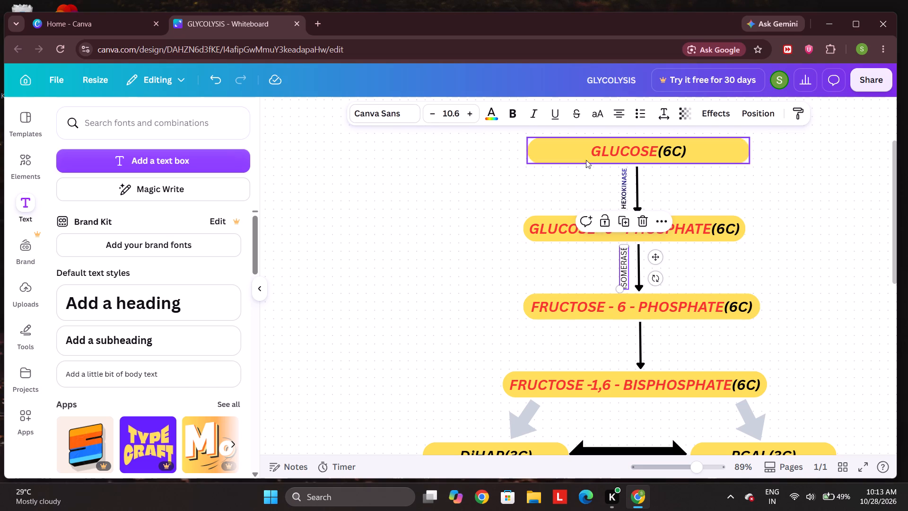
{"action": "left_click", "coordinate": [508, 116]}
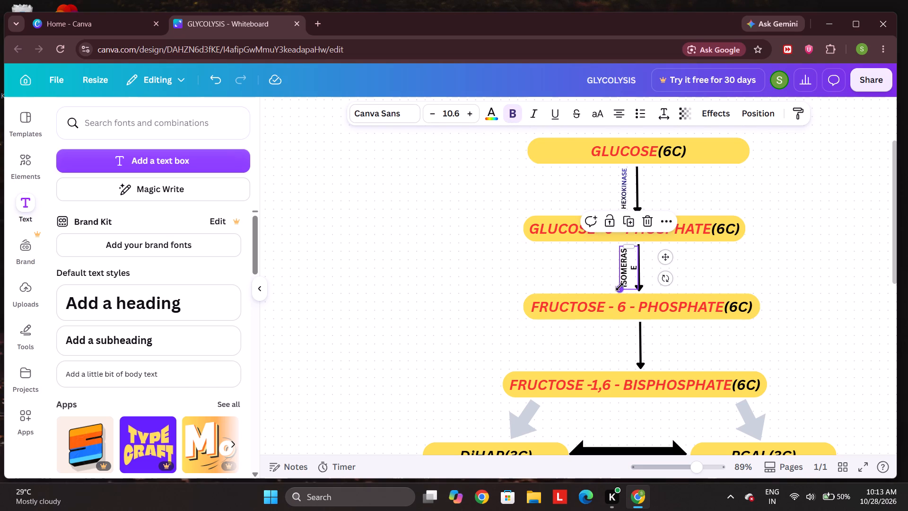
{"action": "left_click_drag", "start_coordinate": [620, 288], "coordinate": [614, 306]}
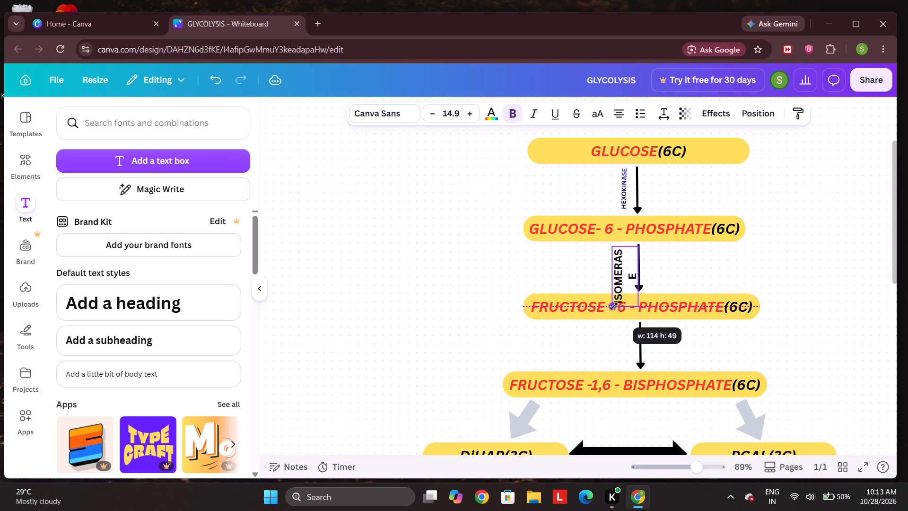
{"action": "left_click_drag", "start_coordinate": [614, 306], "coordinate": [623, 274]}
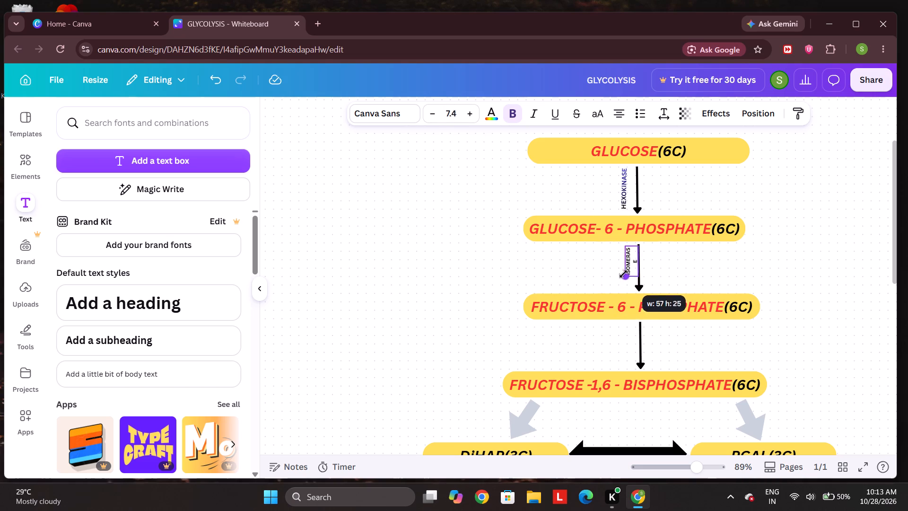
{"action": "left_click_drag", "start_coordinate": [623, 274], "coordinate": [620, 275]}
Turn the ISOMERASE label horizontal, clear of the arrow, and widen its text box so the word fits on one line.
{"action": "left_click_drag", "start_coordinate": [625, 260], "coordinate": [594, 262]}
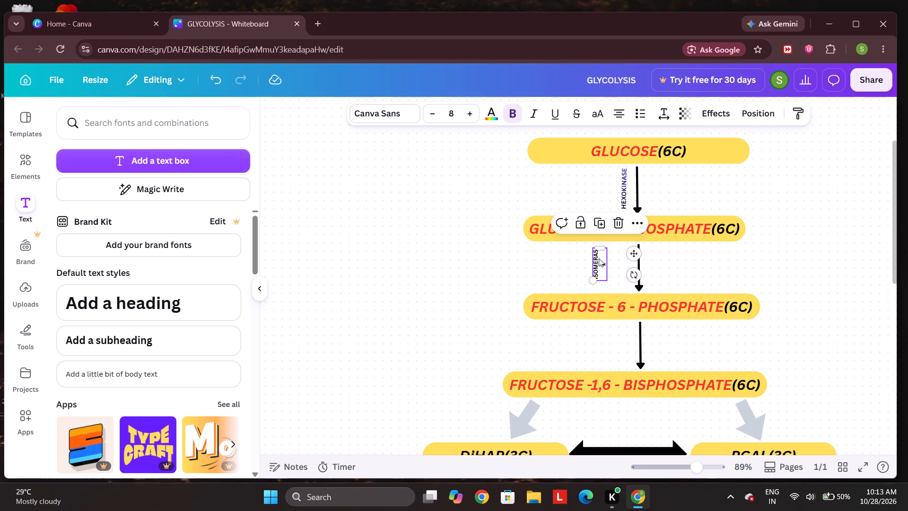
{"action": "left_click_drag", "start_coordinate": [628, 268], "coordinate": [635, 275]}
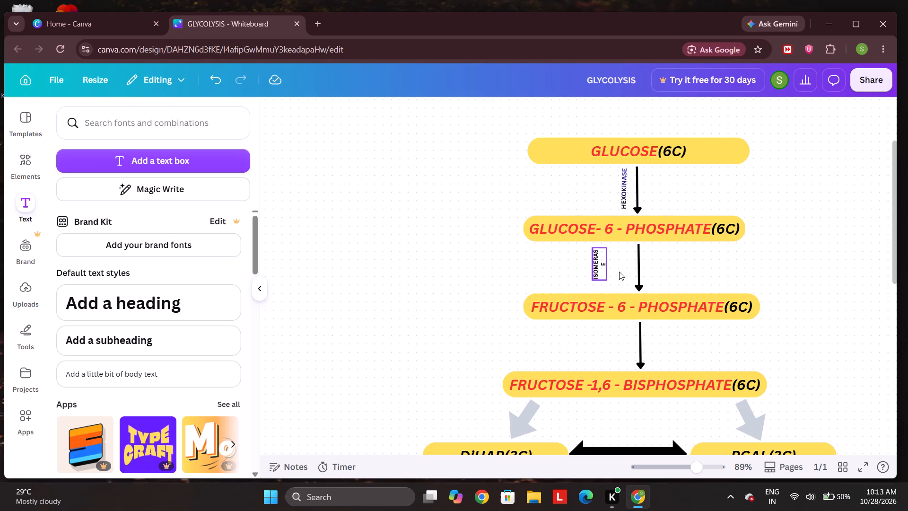
{"action": "left_click", "coordinate": [603, 267]}
{"action": "left_click_drag", "start_coordinate": [633, 277], "coordinate": [594, 289]}
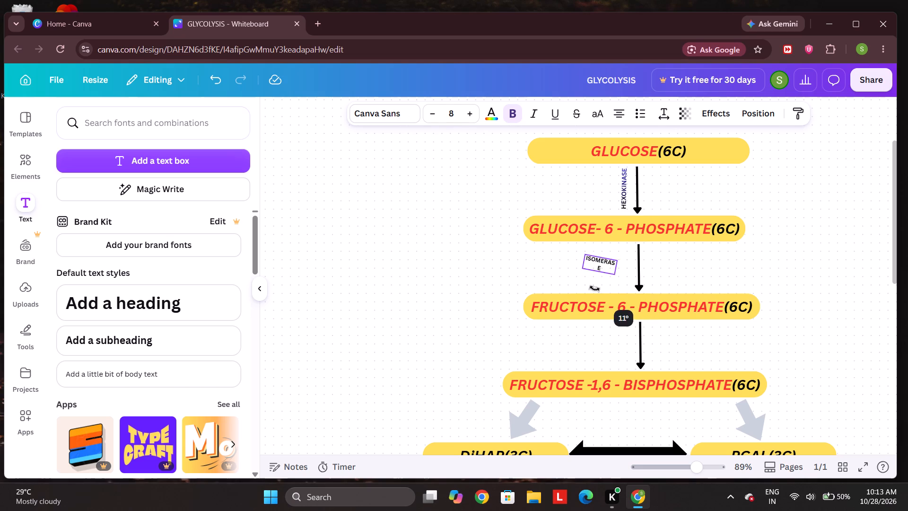
{"action": "left_click_drag", "start_coordinate": [594, 289], "coordinate": [600, 289]}
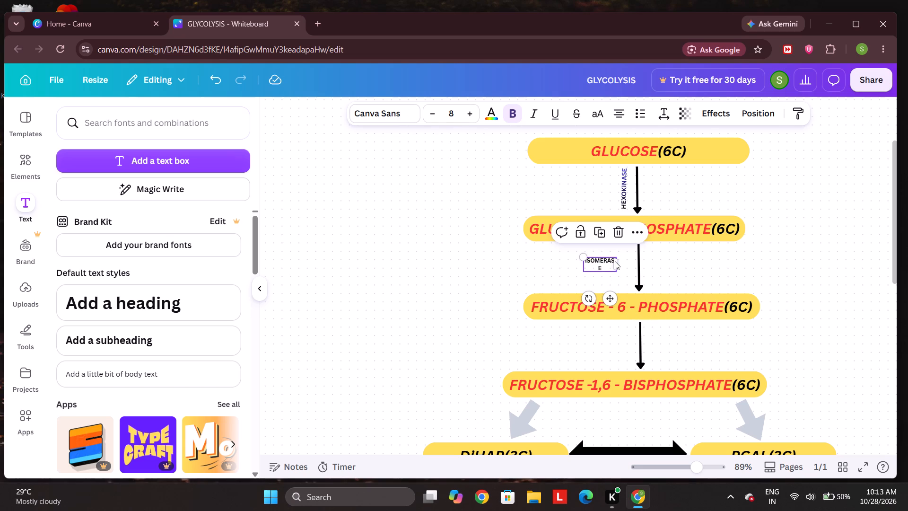
{"action": "left_click", "coordinate": [616, 266]}
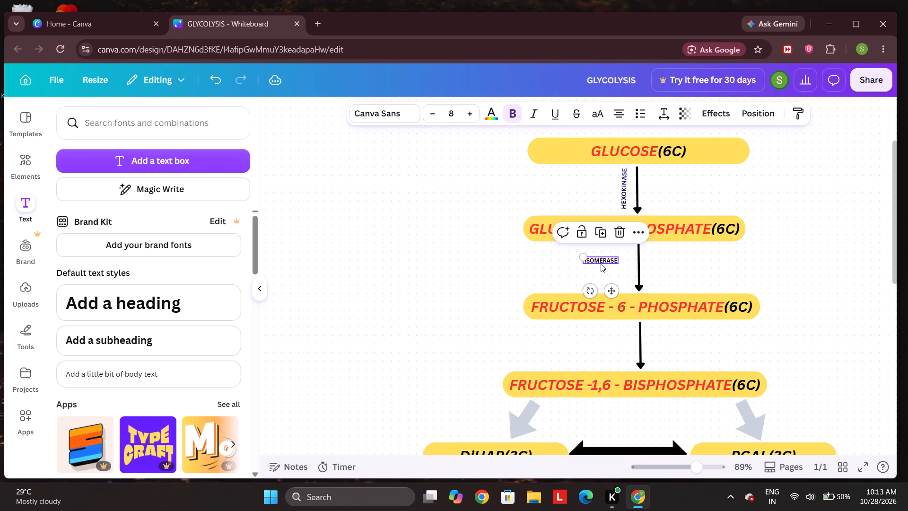
Rotate the one-line ISOMERASE label back to vertical and position it just left of the arrow below GLUCOSE-6-PHOSPHATE.
{"action": "left_click_drag", "start_coordinate": [609, 289], "coordinate": [621, 289]}
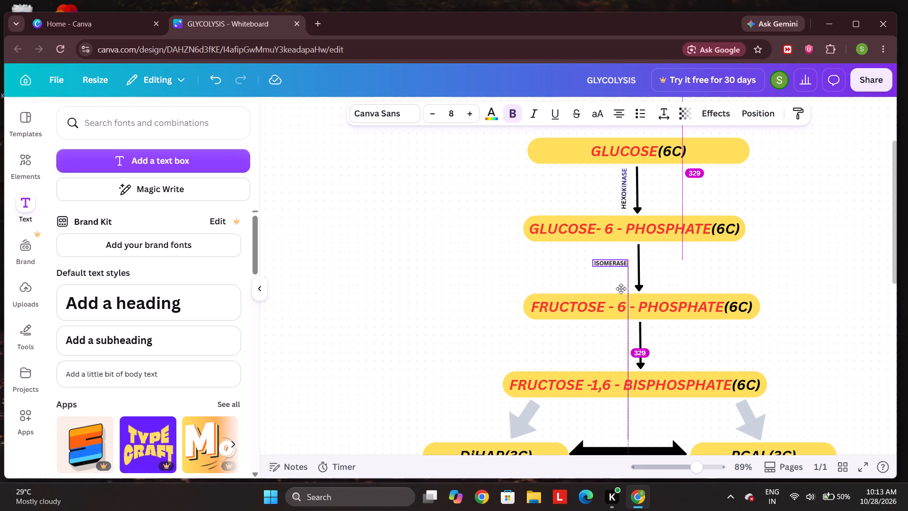
{"action": "left_click_drag", "start_coordinate": [621, 289], "coordinate": [622, 291]}
{"action": "left_click_drag", "start_coordinate": [609, 293], "coordinate": [656, 286]}
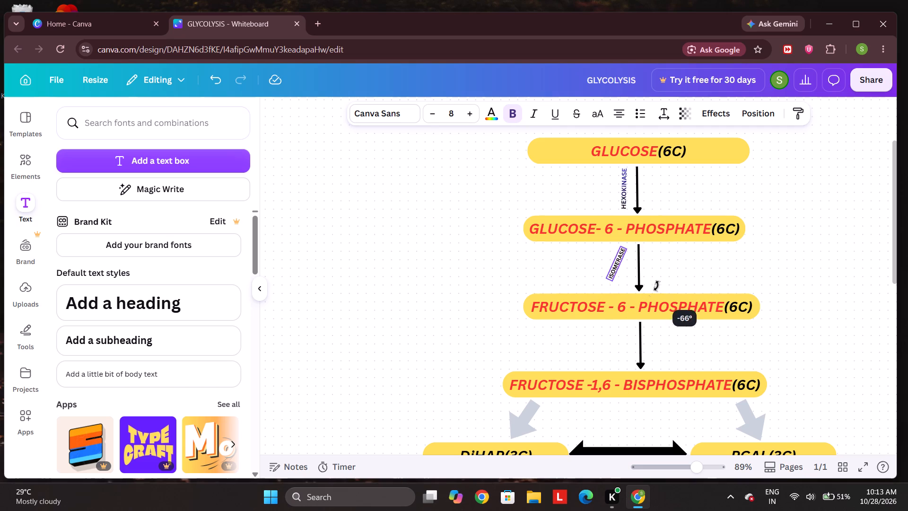
{"action": "left_click_drag", "start_coordinate": [656, 286], "coordinate": [659, 271]}
{"action": "left_click_drag", "start_coordinate": [650, 257], "coordinate": [658, 260]}
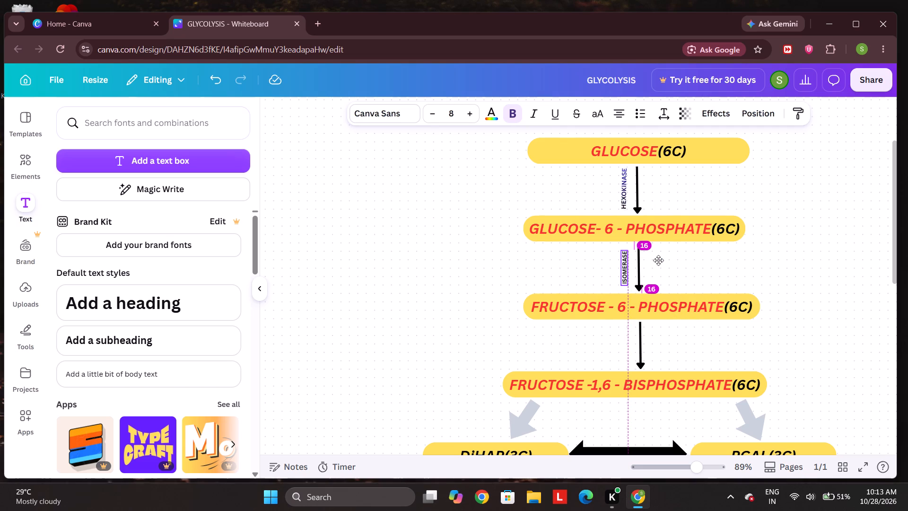
{"action": "left_click_drag", "start_coordinate": [658, 260], "coordinate": [661, 257]}
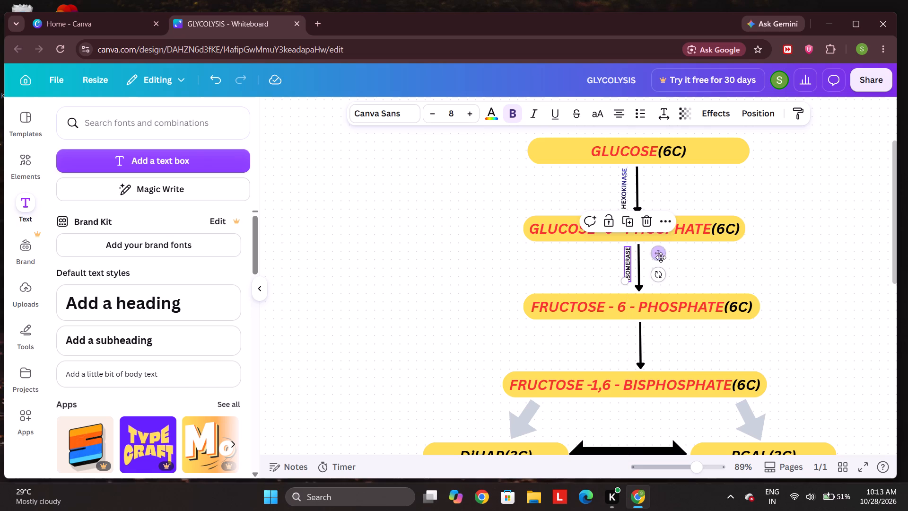
{"action": "left_click", "coordinate": [662, 175]}
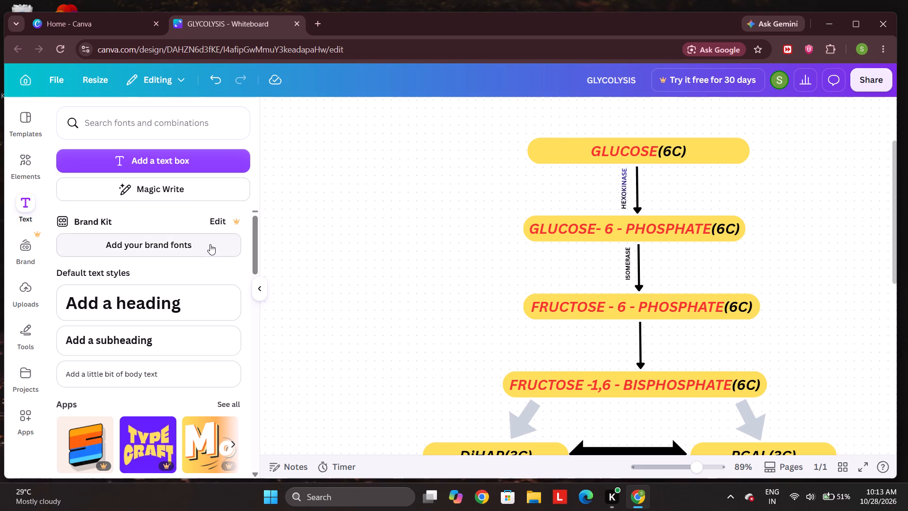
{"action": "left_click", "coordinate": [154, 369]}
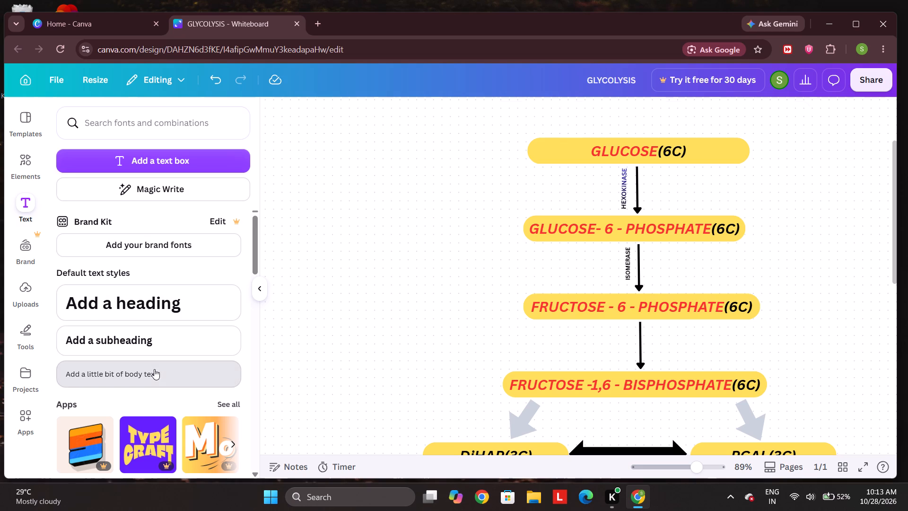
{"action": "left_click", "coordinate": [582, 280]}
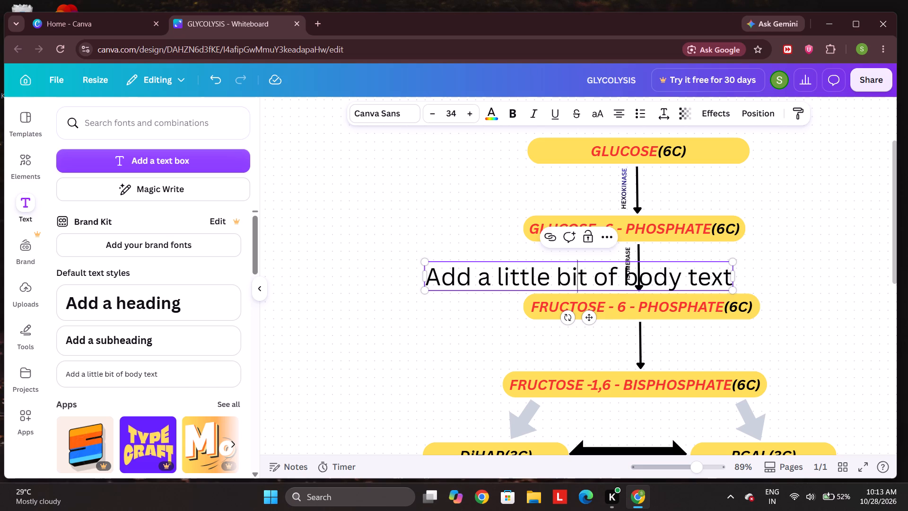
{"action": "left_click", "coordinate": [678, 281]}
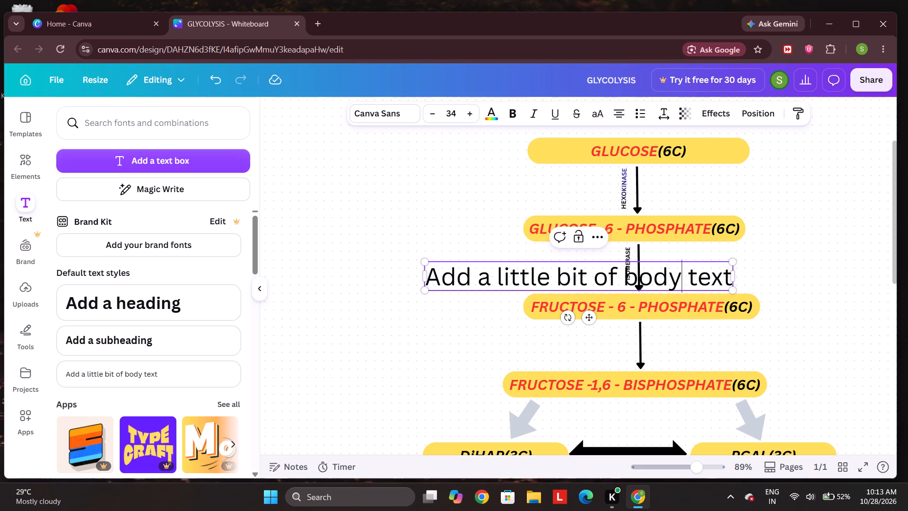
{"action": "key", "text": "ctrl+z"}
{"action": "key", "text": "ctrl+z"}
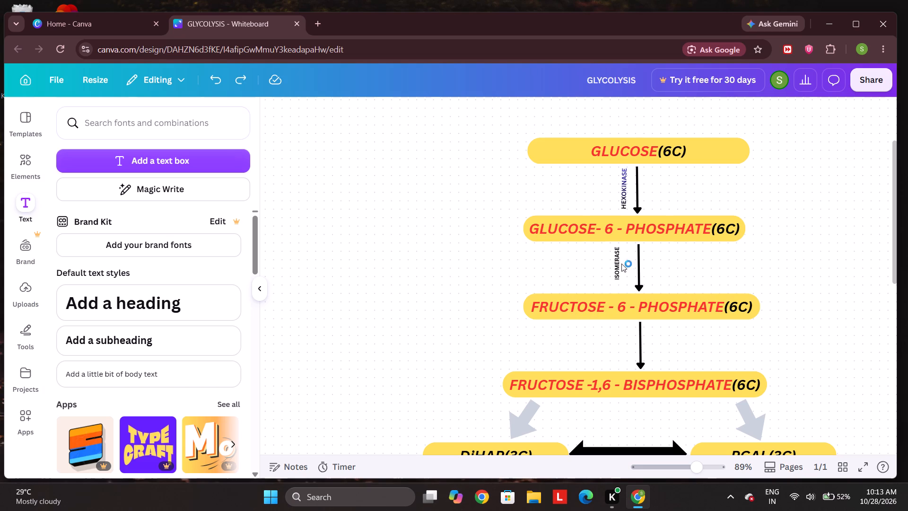
Move the ISOMERASE label closer to its arrow, centred directly below the HEXOKINASE label.
{"action": "left_click", "coordinate": [620, 264]}
{"action": "left_click_drag", "start_coordinate": [611, 265], "coordinate": [620, 266]}
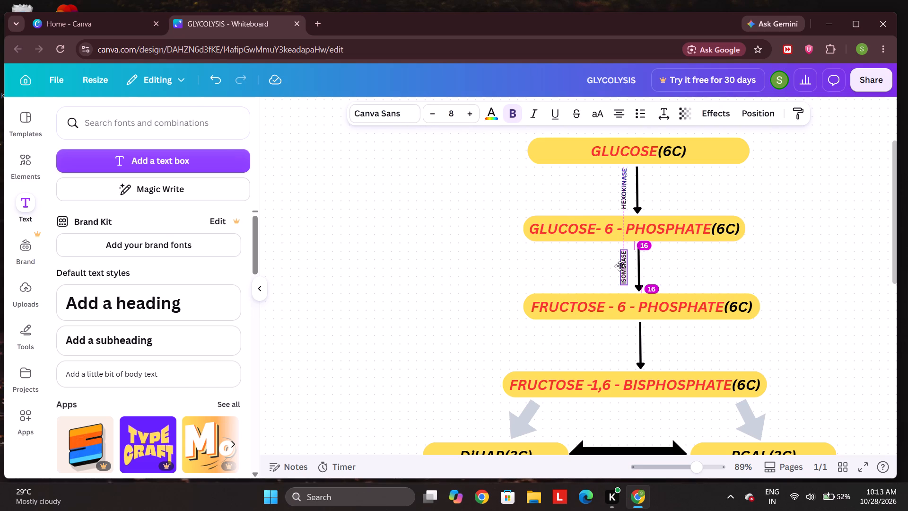
{"action": "left_click_drag", "start_coordinate": [620, 266], "coordinate": [620, 266]}
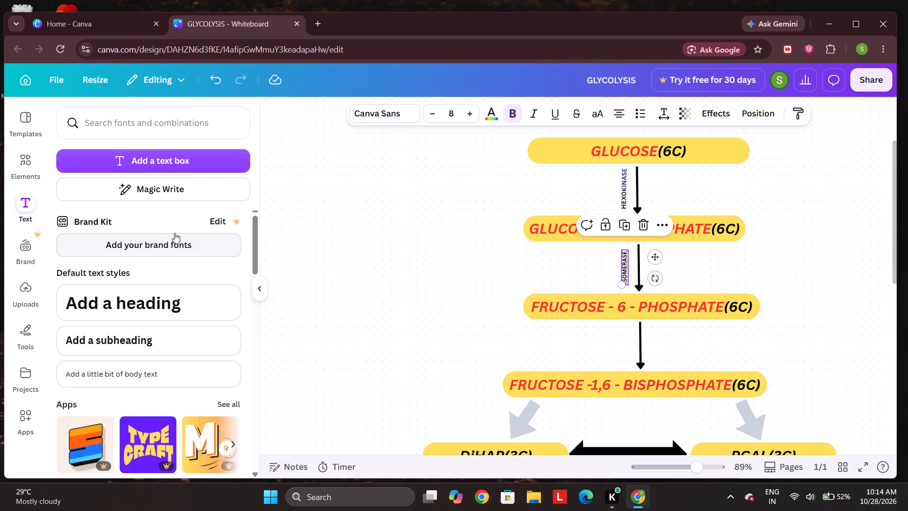
Add a body text box reading ATP and make its text bold and italic.
{"action": "left_click", "coordinate": [166, 371]}
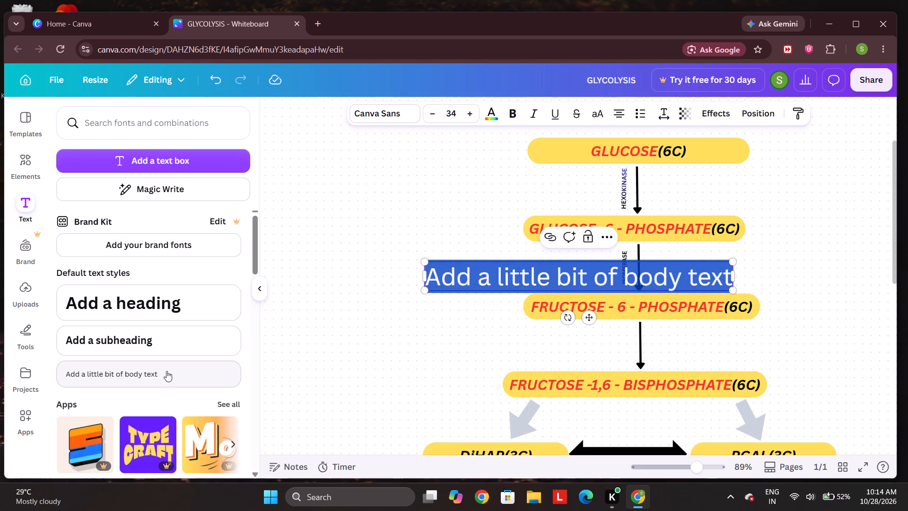
{"action": "type", "text": "ATP"}
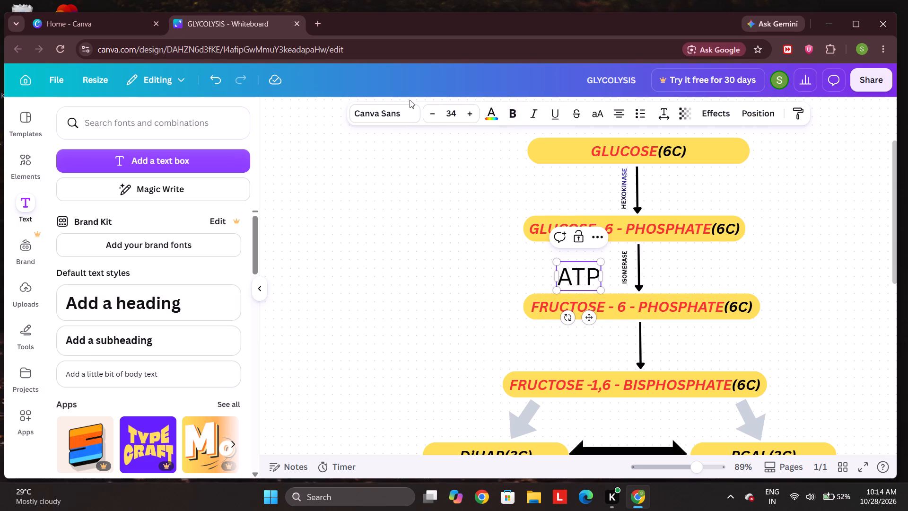
{"action": "left_click", "coordinate": [512, 118]}
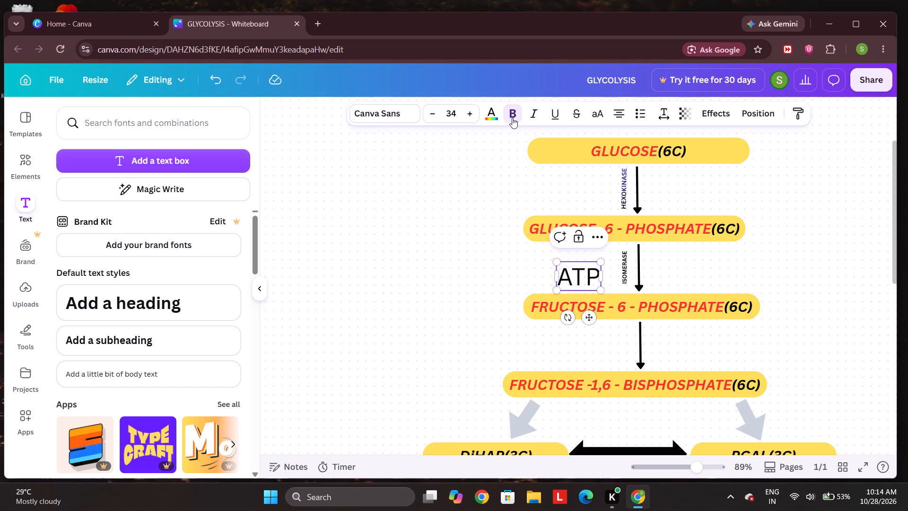
{"action": "left_click", "coordinate": [517, 114]}
{"action": "left_click_drag", "start_coordinate": [597, 275], "coordinate": [541, 276]}
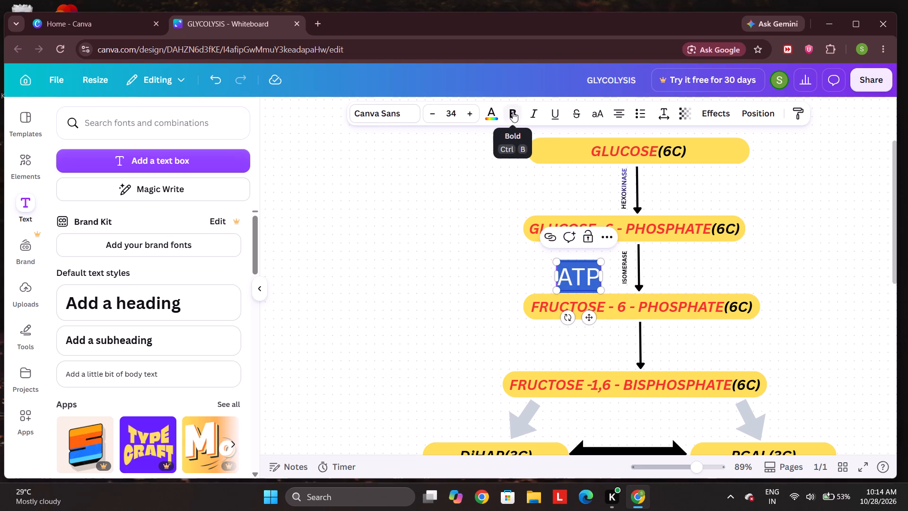
{"action": "left_click", "coordinate": [513, 112]}
{"action": "left_click", "coordinate": [531, 116]}
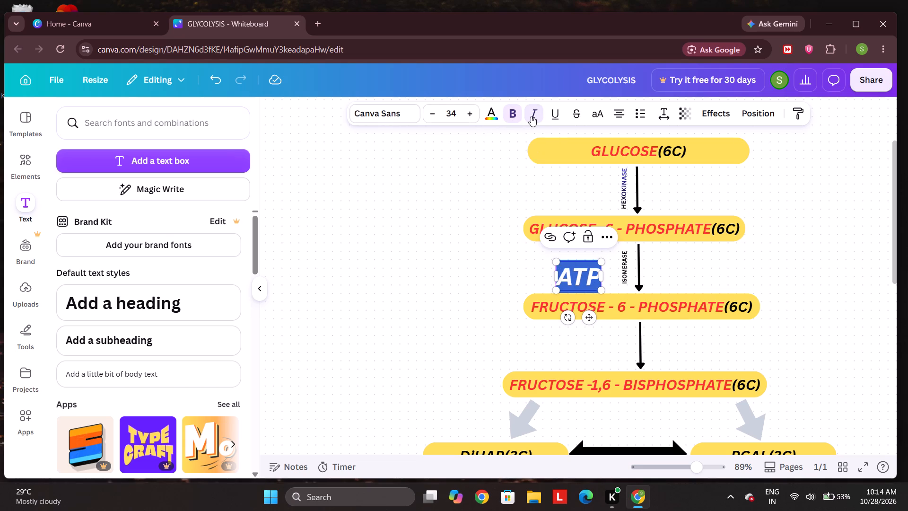
{"action": "left_click", "coordinate": [576, 279]}
Change the ATP text colour to the bright cyan-blue default solid colour.
{"action": "left_click", "coordinate": [492, 118]}
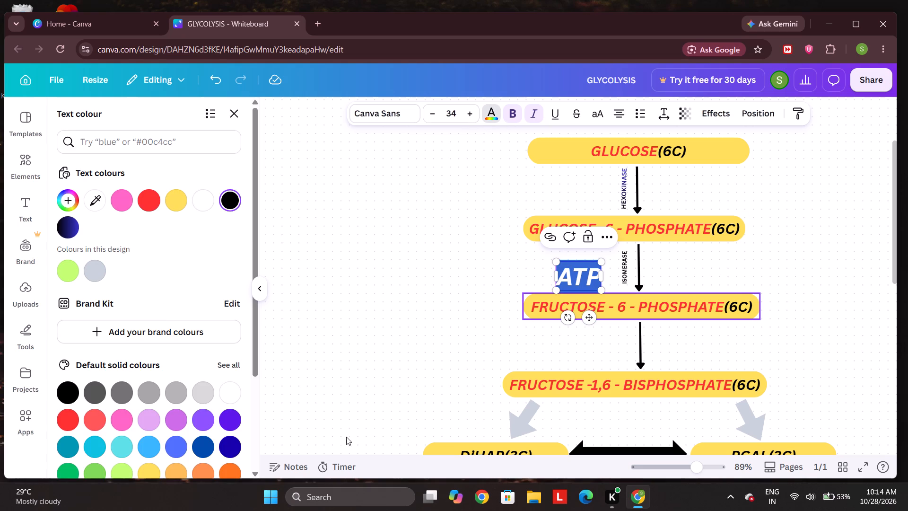
{"action": "left_click", "coordinate": [126, 467]}
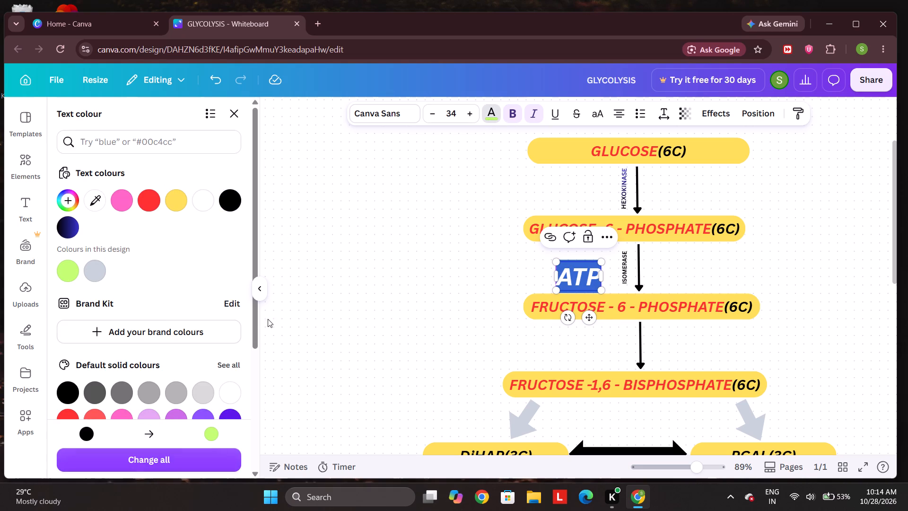
{"action": "left_click_drag", "start_coordinate": [255, 318], "coordinate": [253, 353]}
{"action": "left_click", "coordinate": [96, 385]}
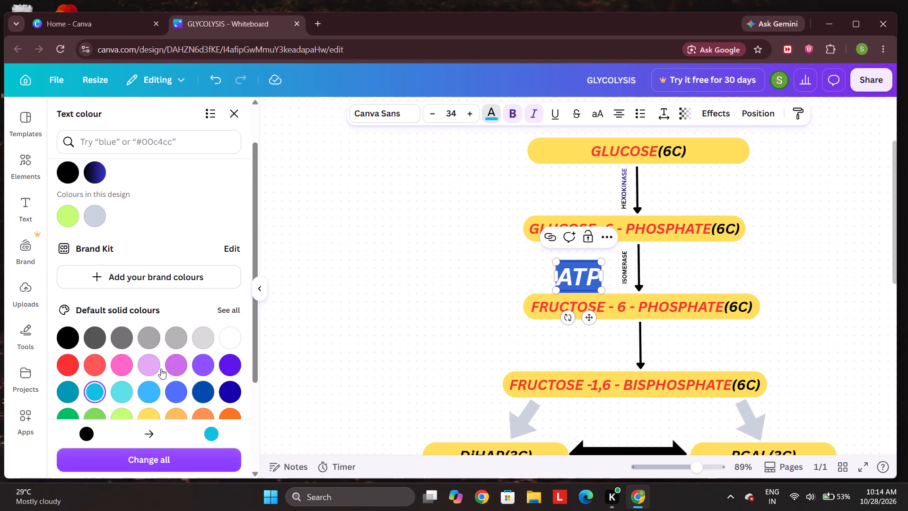
{"action": "left_click", "coordinate": [476, 276]}
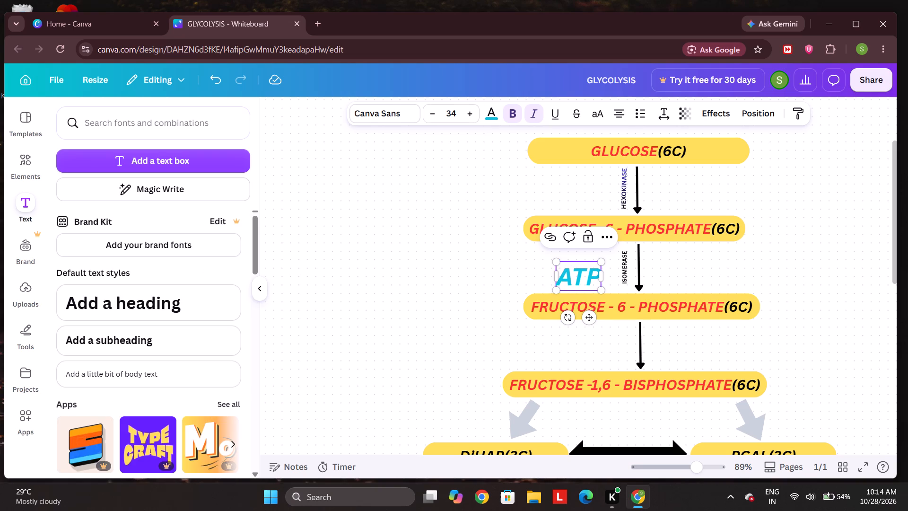
Place the ATP label to the right of the HEXOKINASE arrow, just below GLUCOSE, scaled down to a font size of about 23.
{"action": "left_click", "coordinate": [587, 279]}
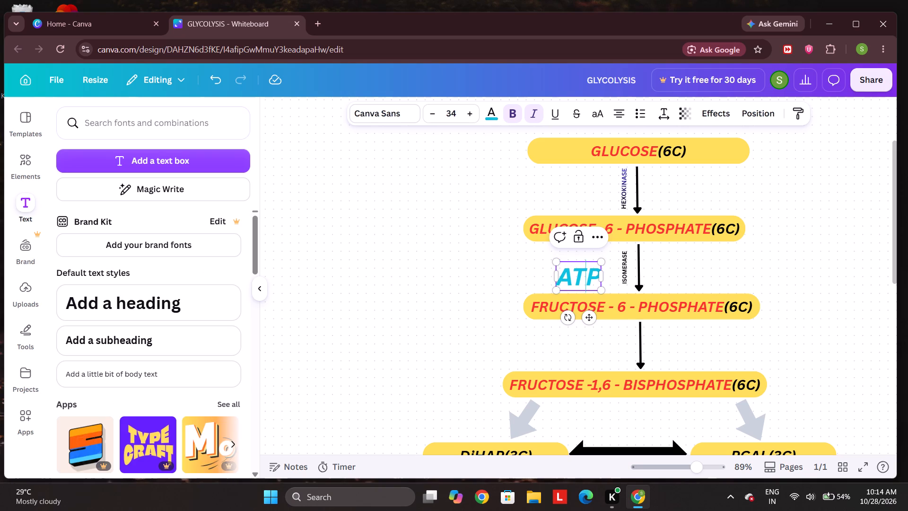
{"action": "left_click", "coordinate": [500, 274]}
{"action": "left_click_drag", "start_coordinate": [570, 282], "coordinate": [664, 200]}
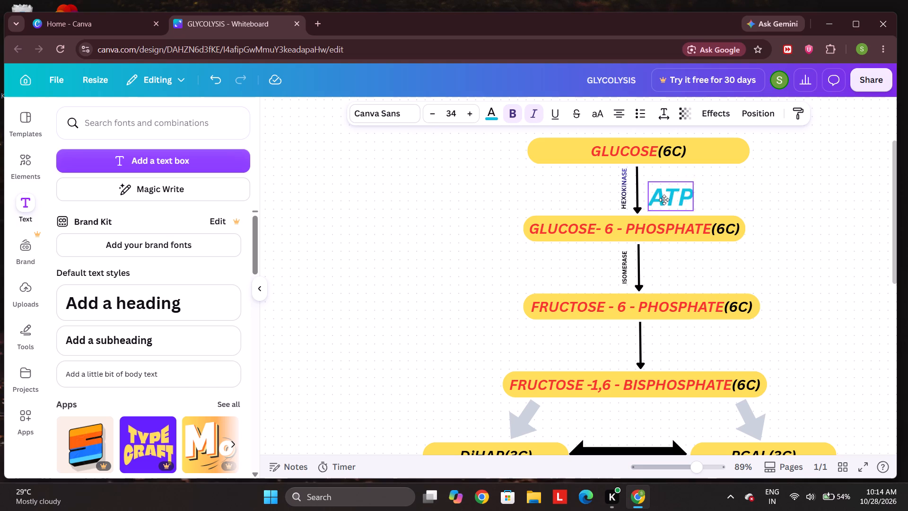
{"action": "left_click_drag", "start_coordinate": [664, 200], "coordinate": [673, 186]}
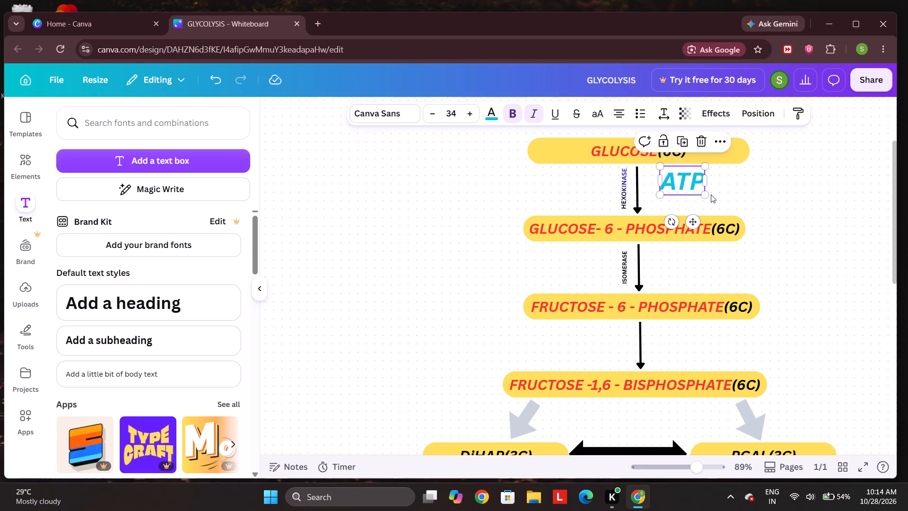
{"action": "left_click_drag", "start_coordinate": [707, 195], "coordinate": [690, 189]}
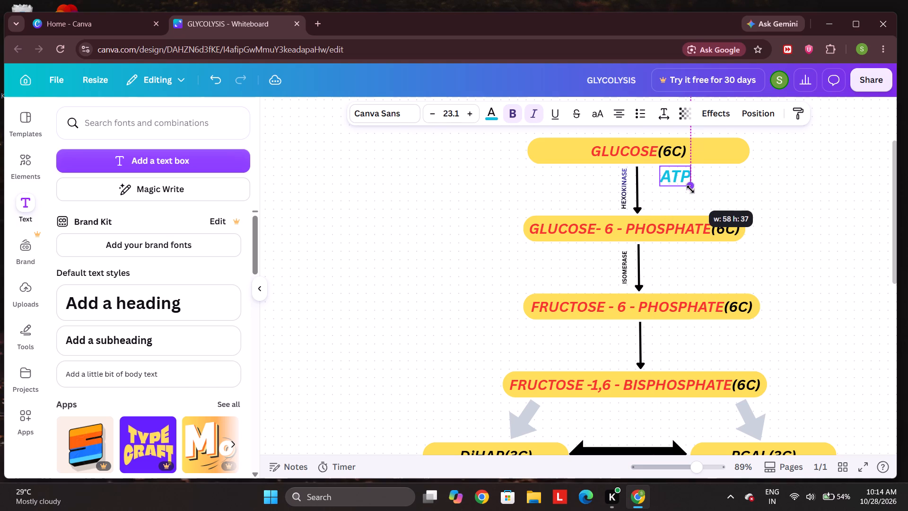
{"action": "left_click_drag", "start_coordinate": [690, 189], "coordinate": [688, 189]}
{"action": "left_click_drag", "start_coordinate": [673, 175], "coordinate": [683, 177]}
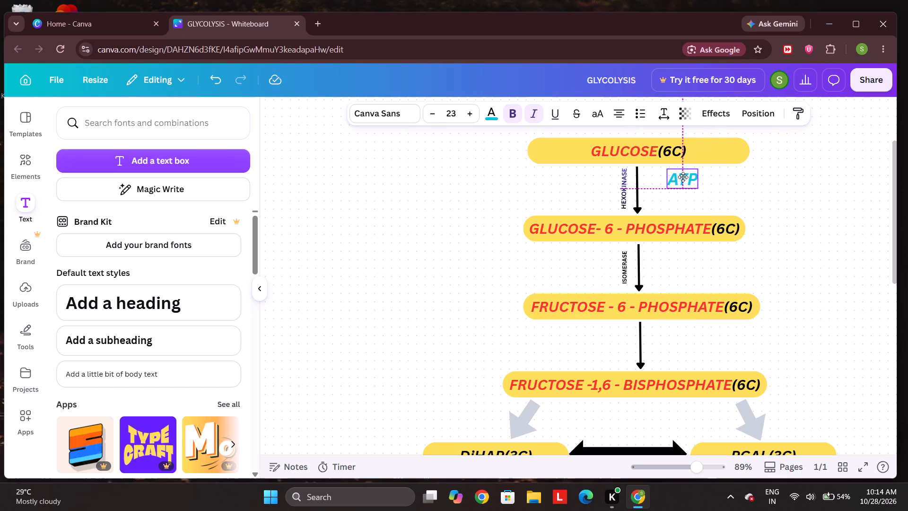
{"action": "left_click_drag", "start_coordinate": [683, 177], "coordinate": [684, 176]}
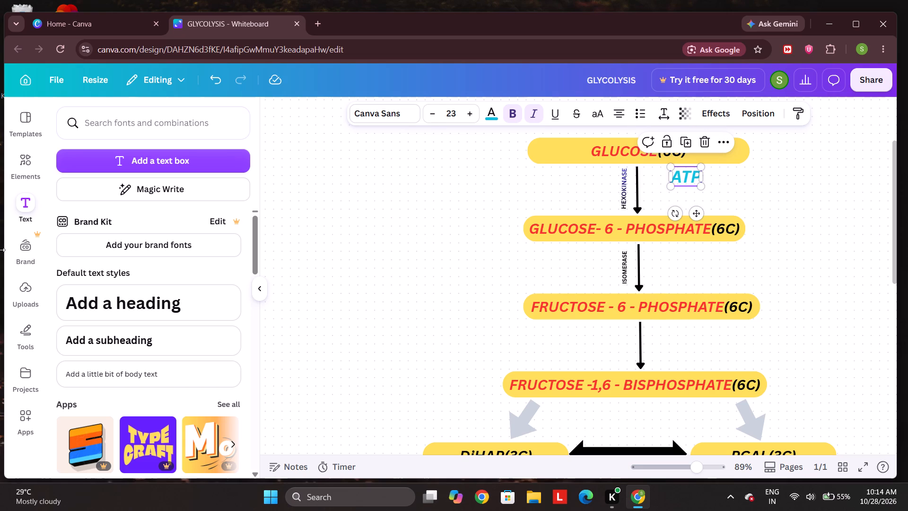
Search the elements library for "bend arrow".
{"action": "left_click", "coordinate": [26, 163]}
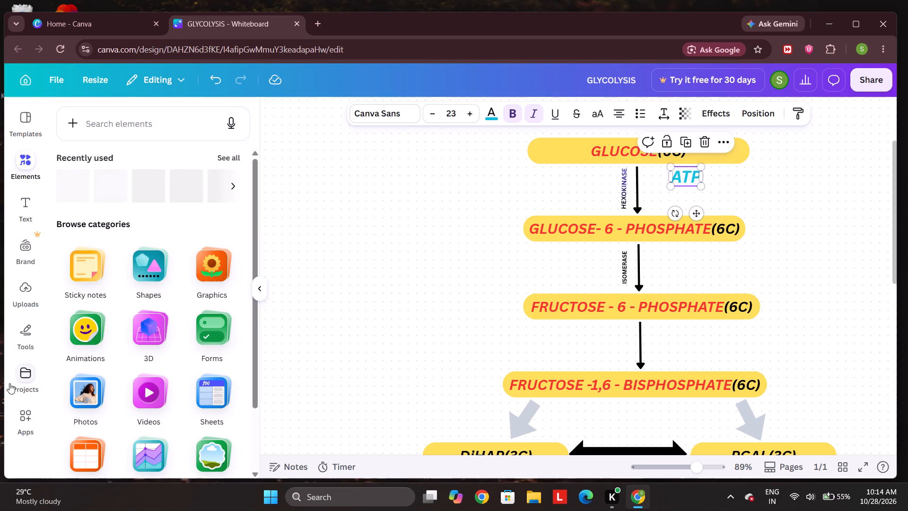
{"action": "left_click_drag", "start_coordinate": [255, 196], "coordinate": [263, 143]}
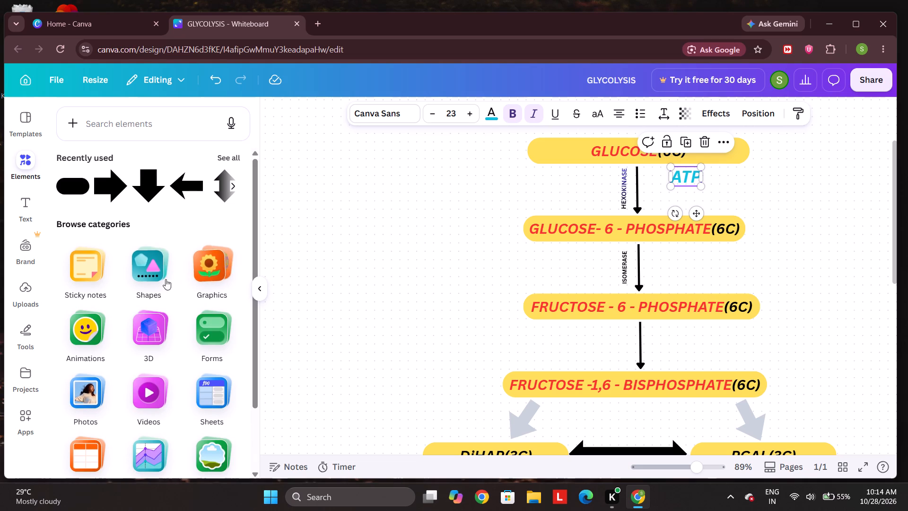
{"action": "left_click", "coordinate": [228, 156]}
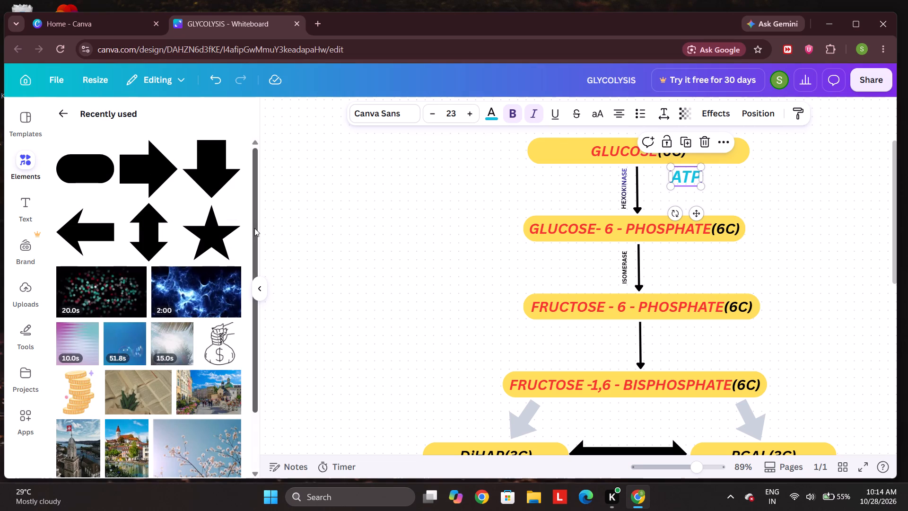
{"action": "left_click_drag", "start_coordinate": [254, 228], "coordinate": [245, 176]}
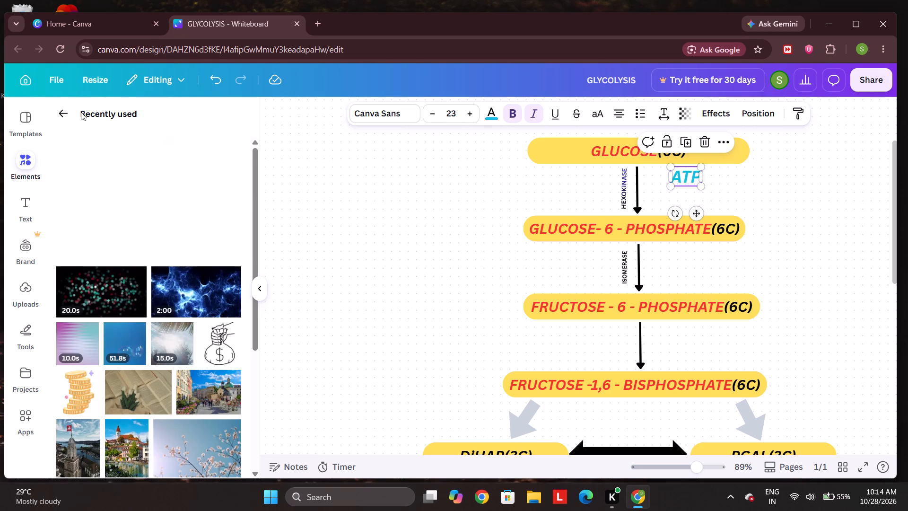
{"action": "left_click", "coordinate": [70, 115]}
{"action": "left_click", "coordinate": [124, 127]}
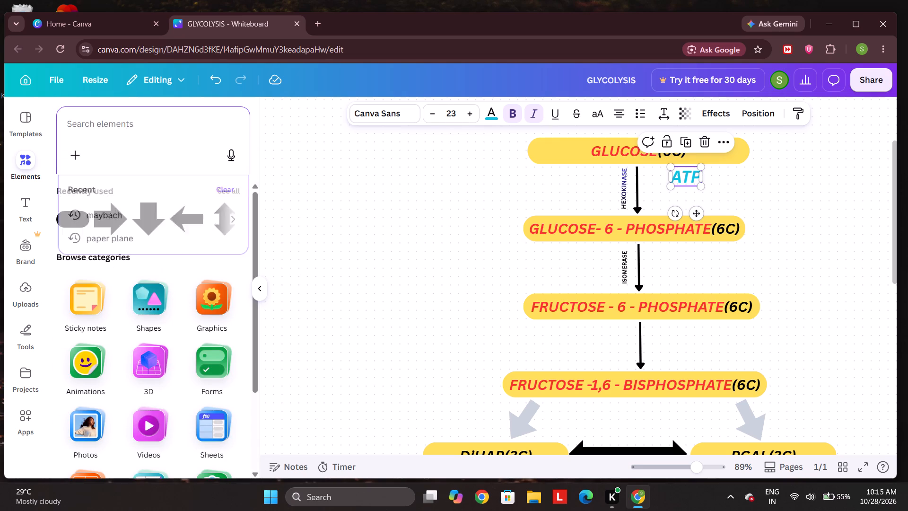
{"action": "type", "text": "BE"}
{"action": "type", "text": "ND"}
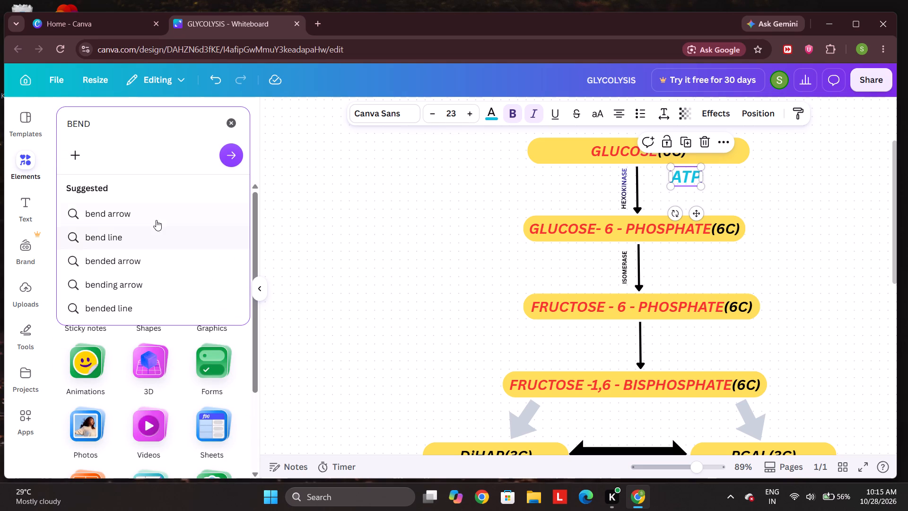
{"action": "left_click", "coordinate": [154, 215]}
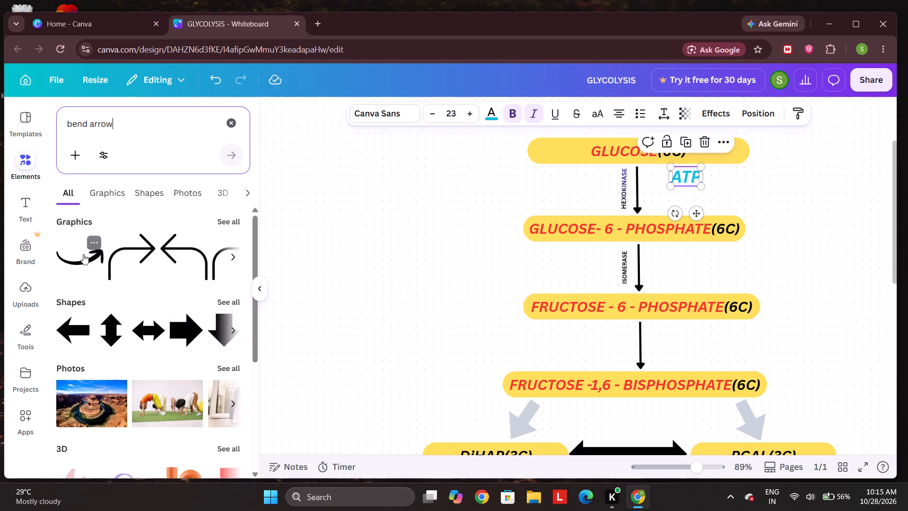
Browse the bend arrow graphics and add the thick black upward-curving arrow to the whiteboard.
{"action": "scroll", "coordinate": [185, 246], "scroll_direction": "left", "scroll_amount": 2}
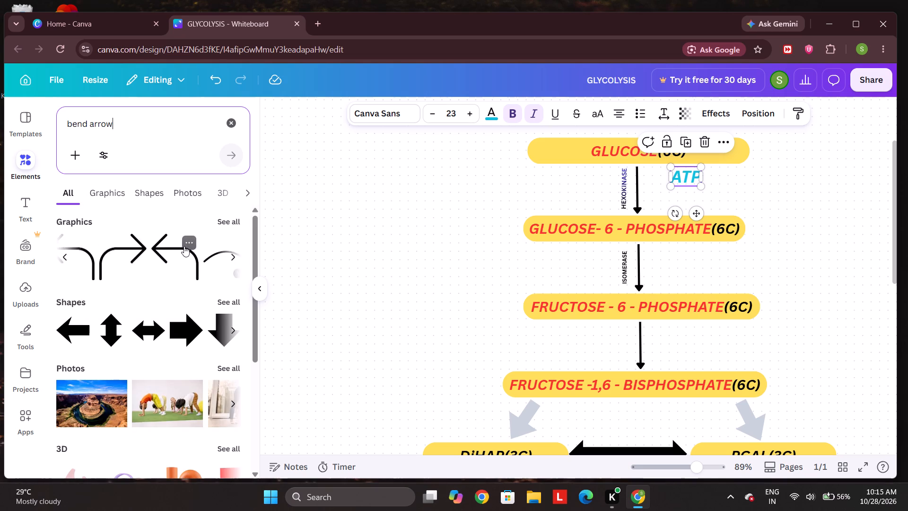
{"action": "scroll", "coordinate": [184, 246], "scroll_direction": "left", "scroll_amount": 3}
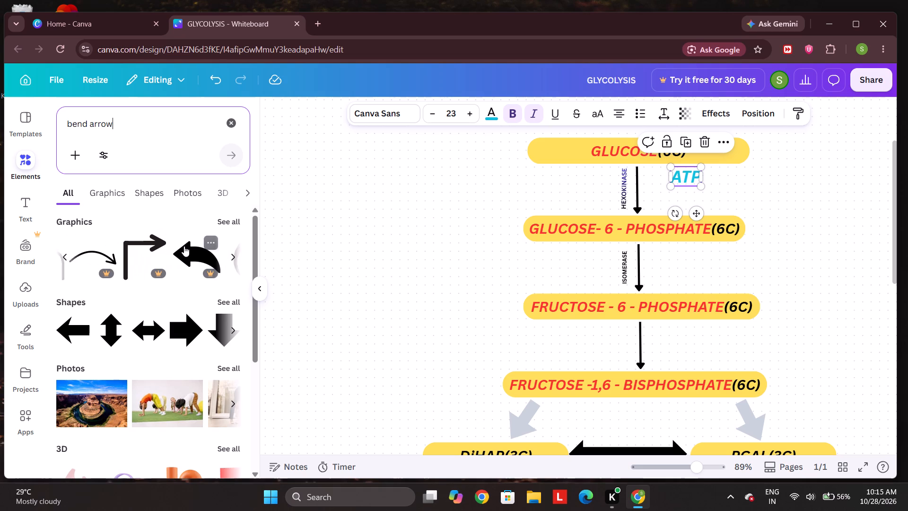
{"action": "scroll", "coordinate": [184, 246], "scroll_direction": "left", "scroll_amount": 1}
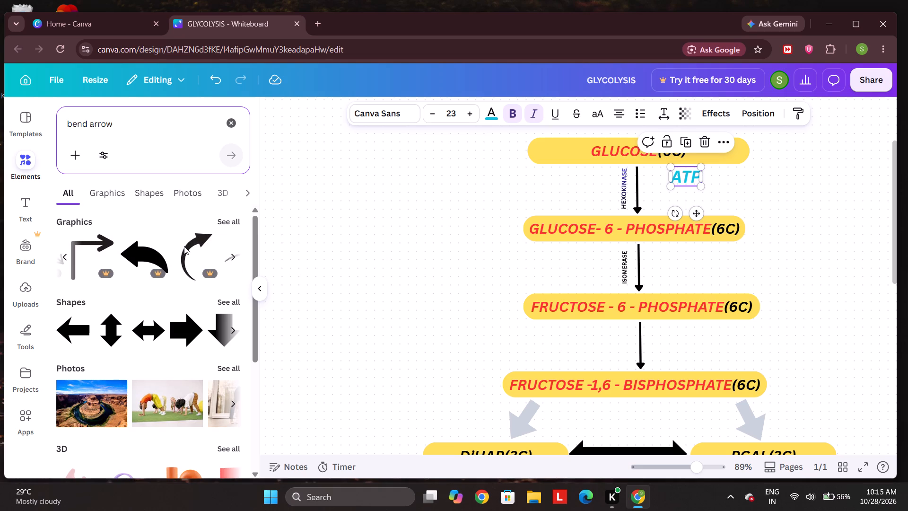
{"action": "scroll", "coordinate": [184, 246], "scroll_direction": "left", "scroll_amount": 6}
{"action": "scroll", "coordinate": [184, 246], "scroll_direction": "right", "scroll_amount": 2}
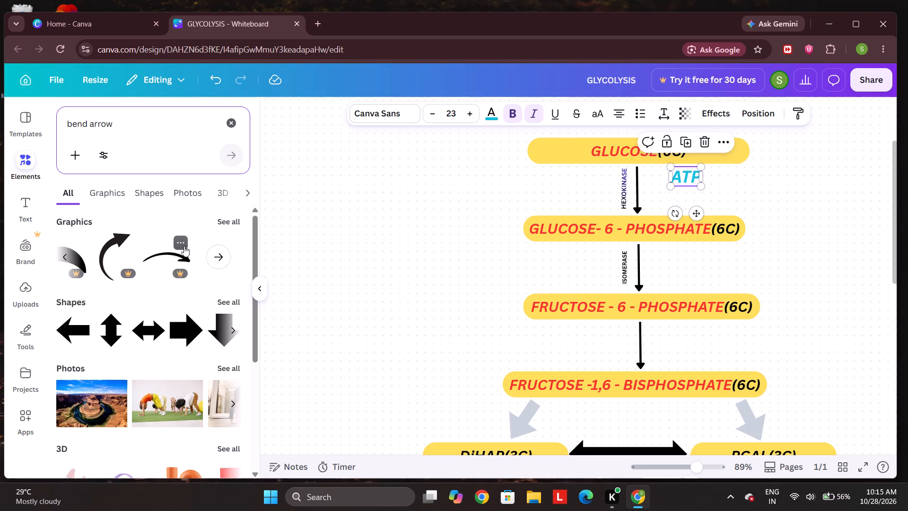
{"action": "scroll", "coordinate": [184, 246], "scroll_direction": "right", "scroll_amount": 4}
{"action": "left_click", "coordinate": [87, 257]}
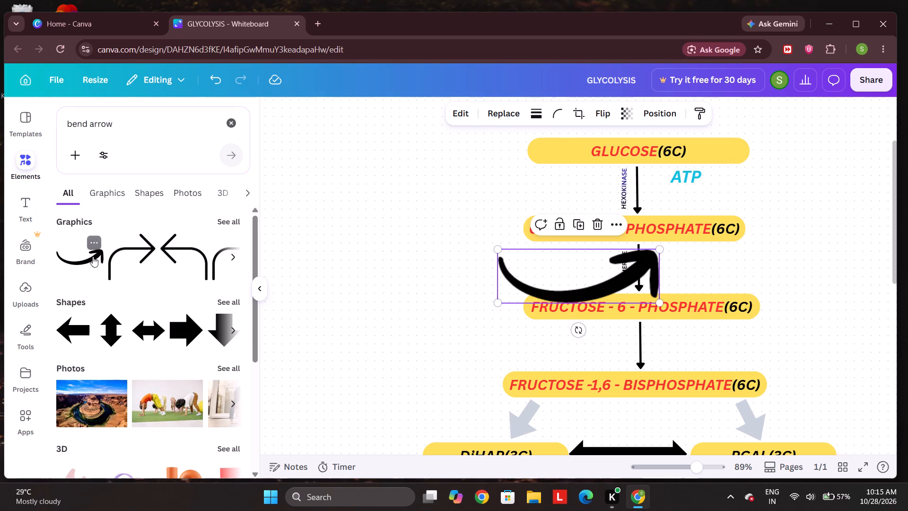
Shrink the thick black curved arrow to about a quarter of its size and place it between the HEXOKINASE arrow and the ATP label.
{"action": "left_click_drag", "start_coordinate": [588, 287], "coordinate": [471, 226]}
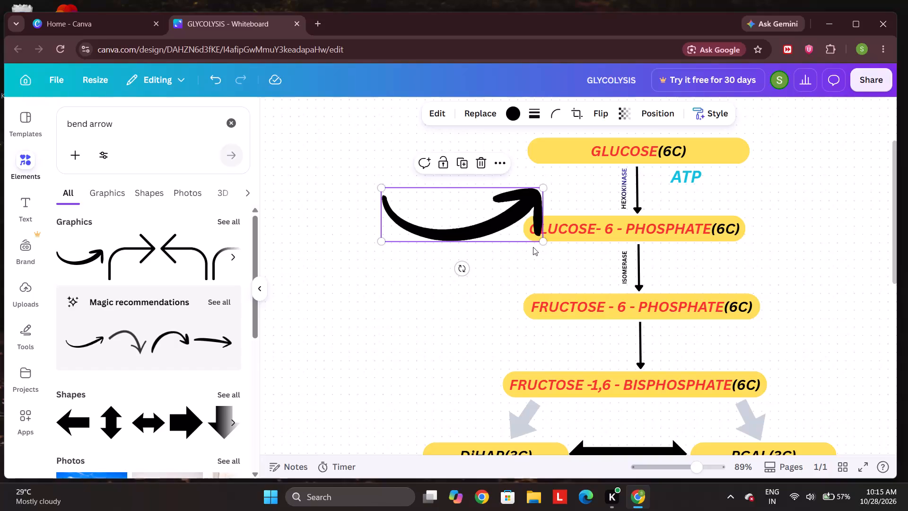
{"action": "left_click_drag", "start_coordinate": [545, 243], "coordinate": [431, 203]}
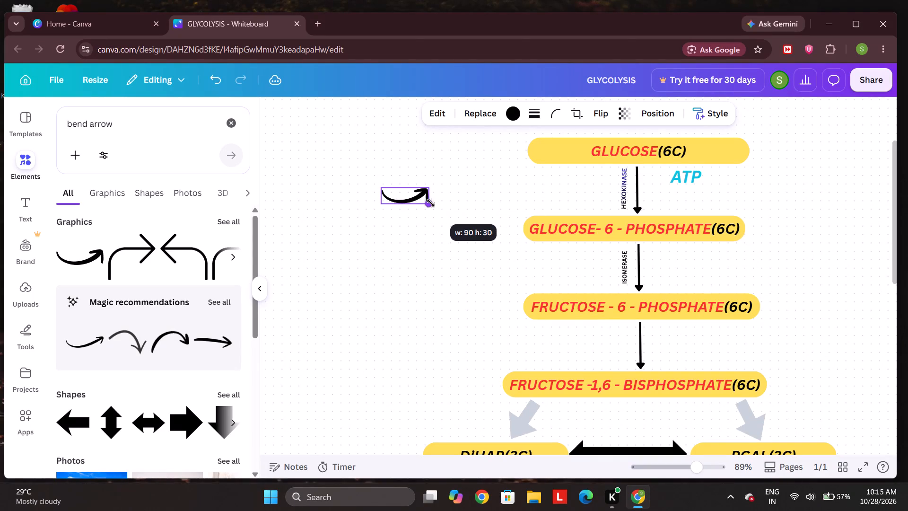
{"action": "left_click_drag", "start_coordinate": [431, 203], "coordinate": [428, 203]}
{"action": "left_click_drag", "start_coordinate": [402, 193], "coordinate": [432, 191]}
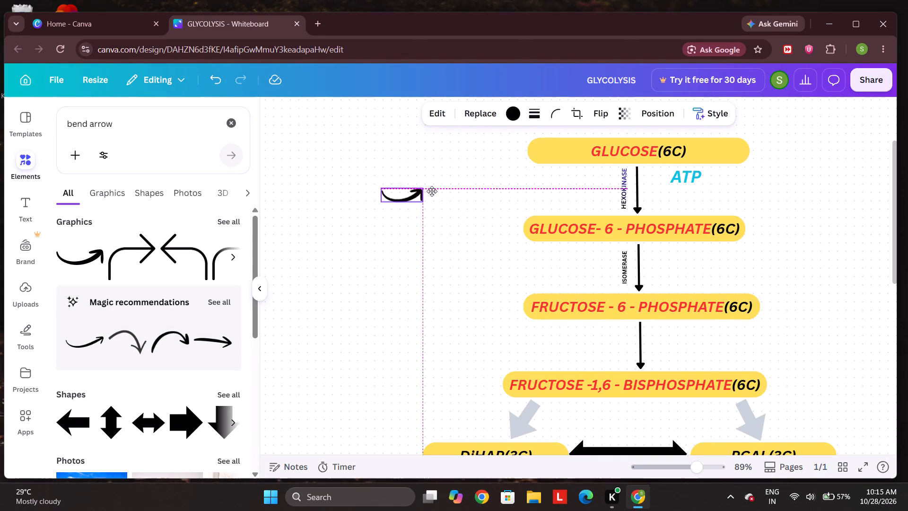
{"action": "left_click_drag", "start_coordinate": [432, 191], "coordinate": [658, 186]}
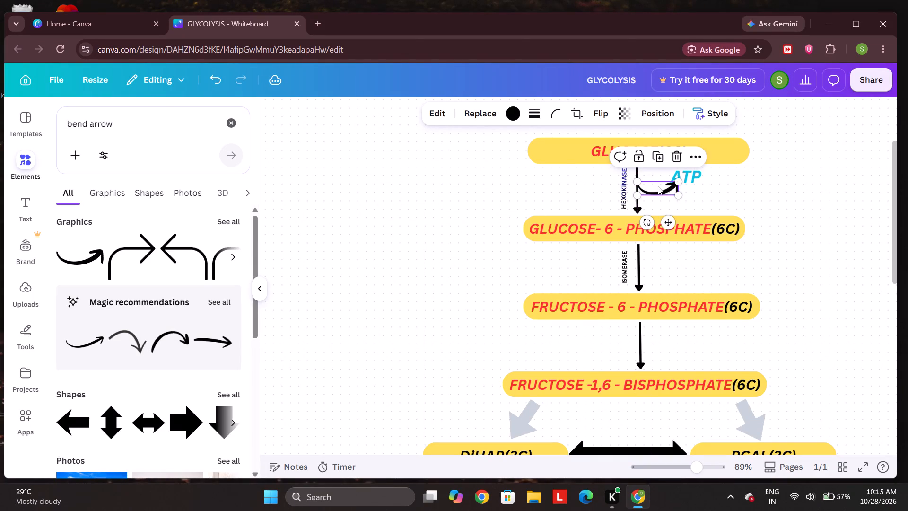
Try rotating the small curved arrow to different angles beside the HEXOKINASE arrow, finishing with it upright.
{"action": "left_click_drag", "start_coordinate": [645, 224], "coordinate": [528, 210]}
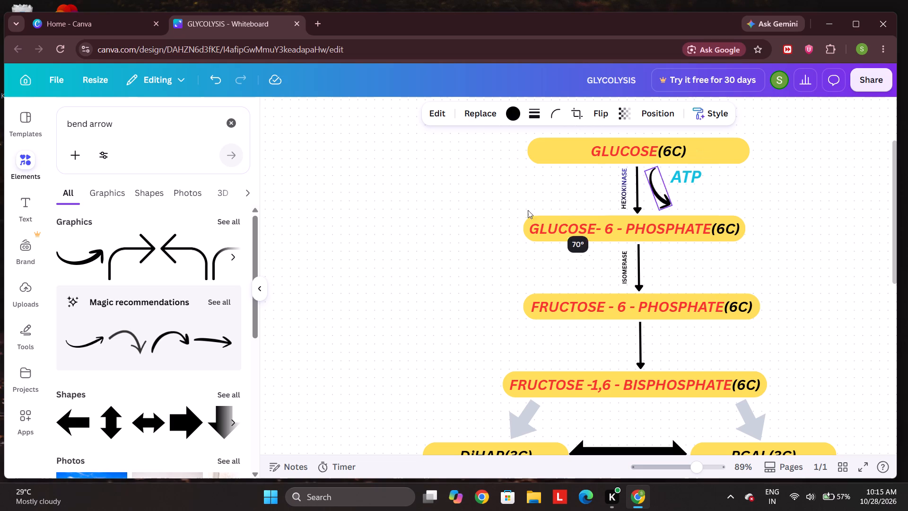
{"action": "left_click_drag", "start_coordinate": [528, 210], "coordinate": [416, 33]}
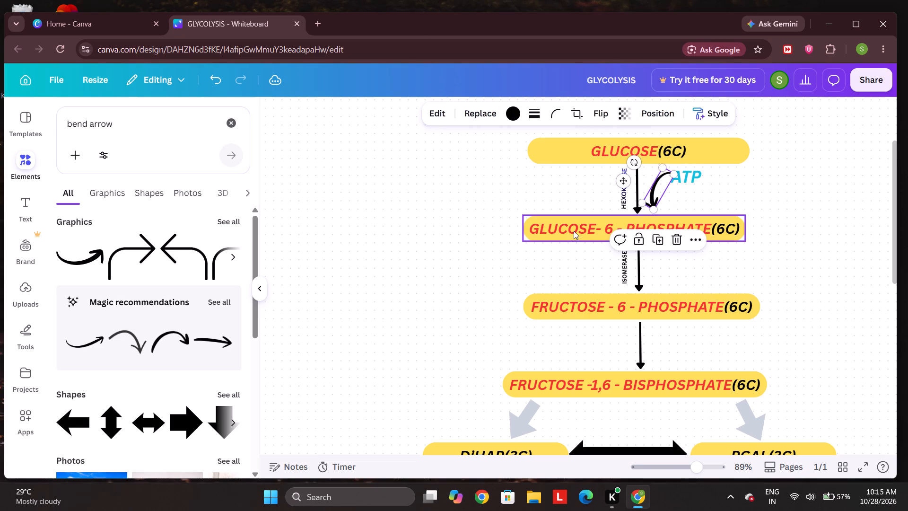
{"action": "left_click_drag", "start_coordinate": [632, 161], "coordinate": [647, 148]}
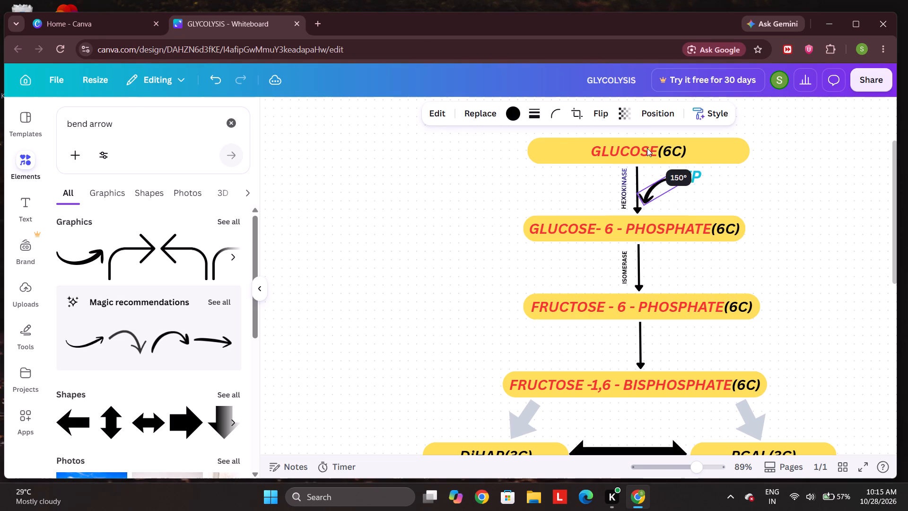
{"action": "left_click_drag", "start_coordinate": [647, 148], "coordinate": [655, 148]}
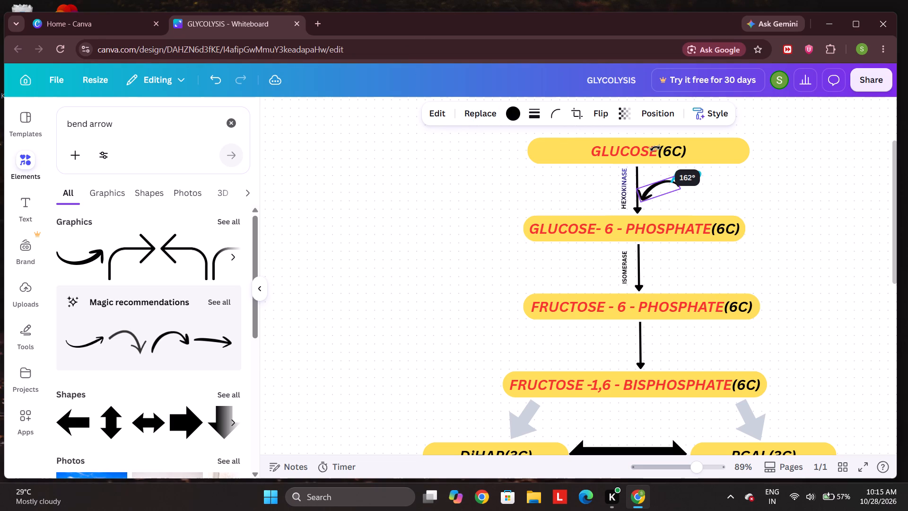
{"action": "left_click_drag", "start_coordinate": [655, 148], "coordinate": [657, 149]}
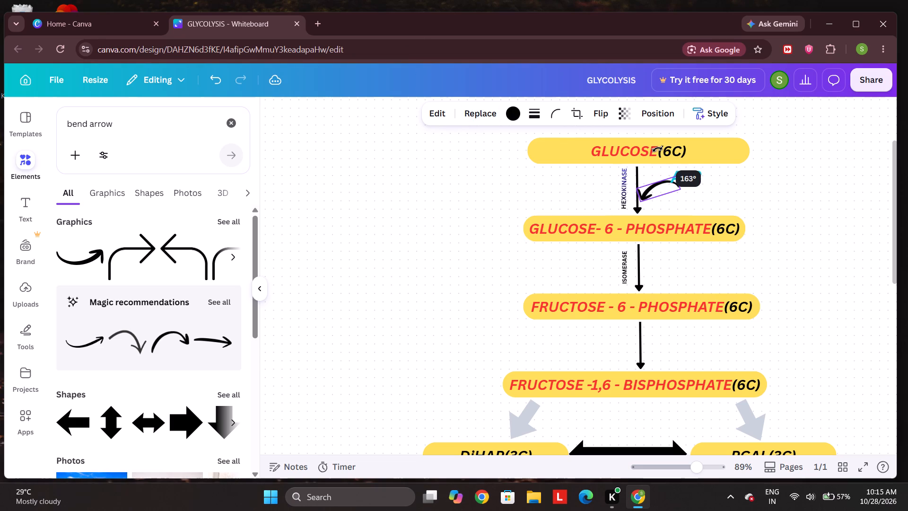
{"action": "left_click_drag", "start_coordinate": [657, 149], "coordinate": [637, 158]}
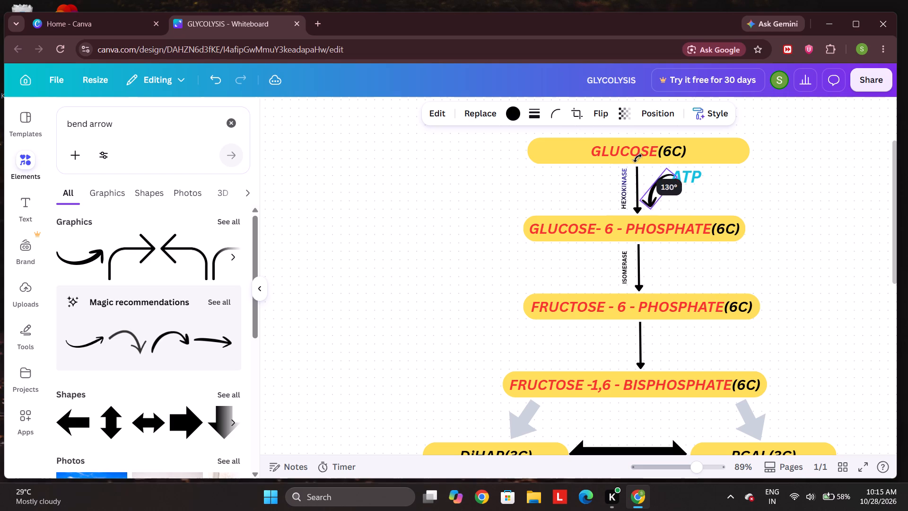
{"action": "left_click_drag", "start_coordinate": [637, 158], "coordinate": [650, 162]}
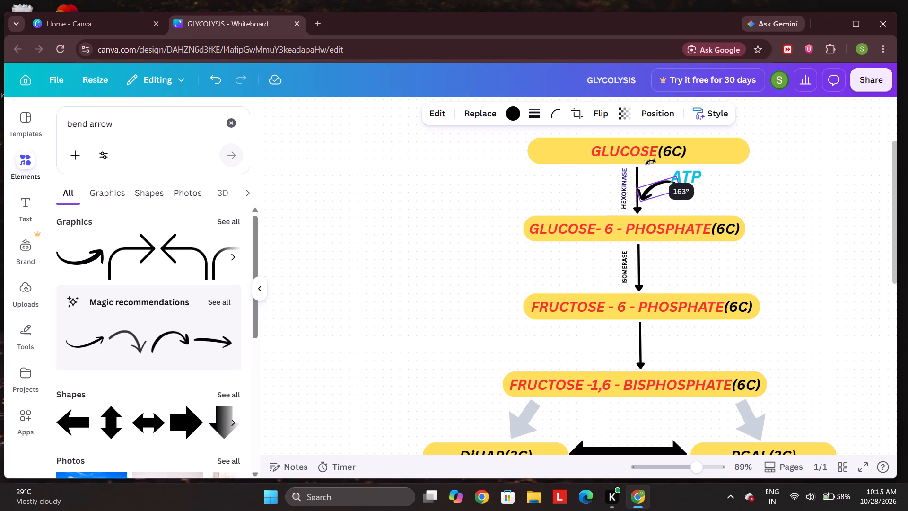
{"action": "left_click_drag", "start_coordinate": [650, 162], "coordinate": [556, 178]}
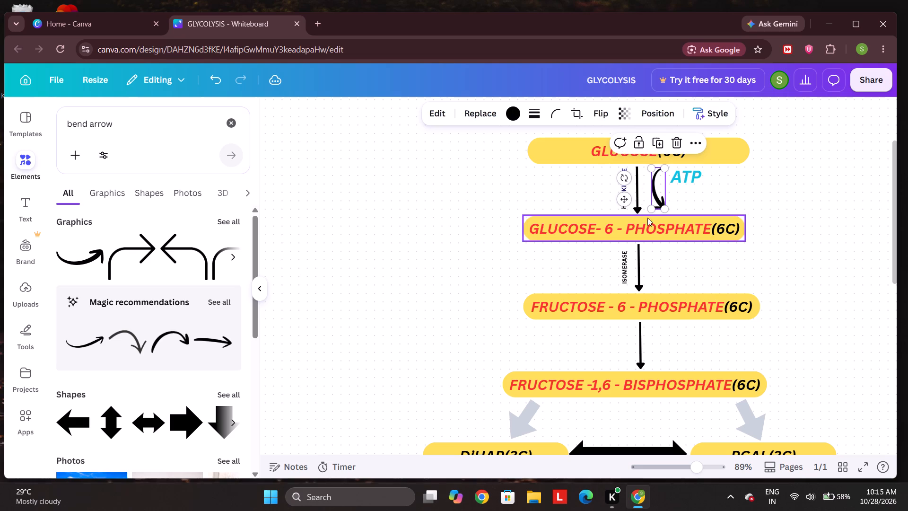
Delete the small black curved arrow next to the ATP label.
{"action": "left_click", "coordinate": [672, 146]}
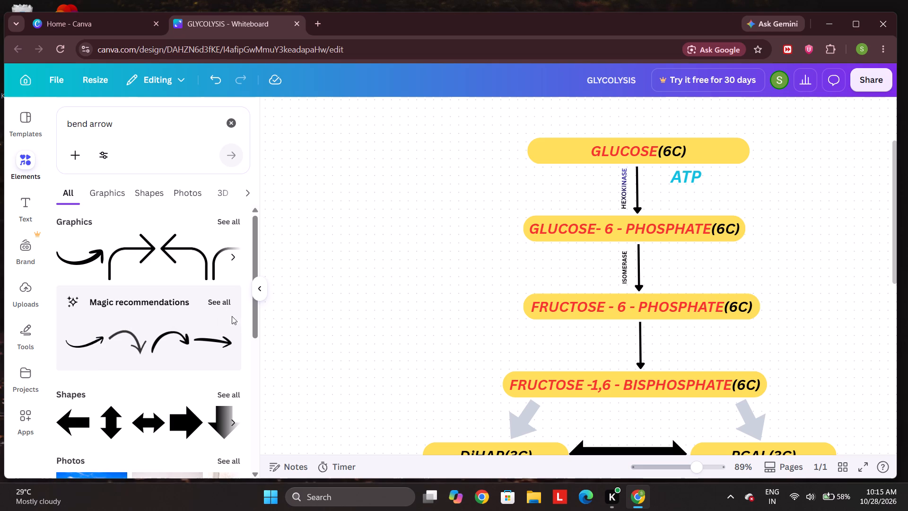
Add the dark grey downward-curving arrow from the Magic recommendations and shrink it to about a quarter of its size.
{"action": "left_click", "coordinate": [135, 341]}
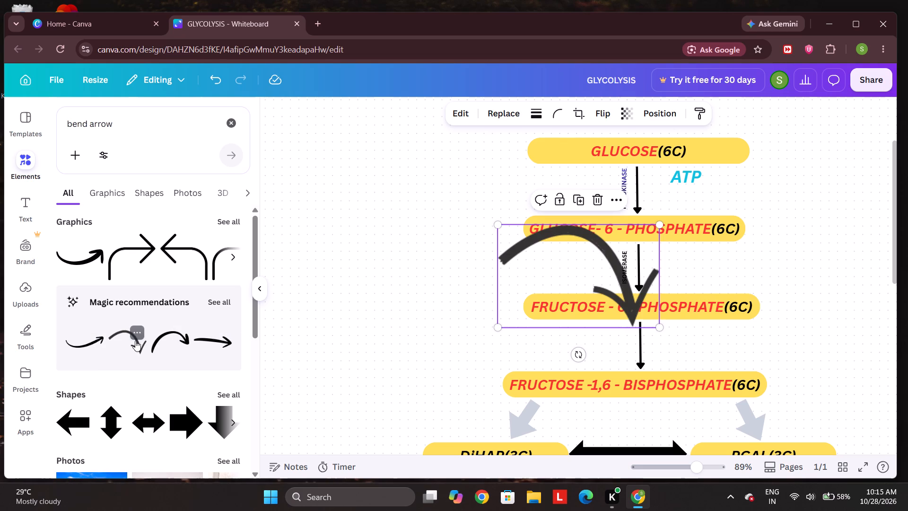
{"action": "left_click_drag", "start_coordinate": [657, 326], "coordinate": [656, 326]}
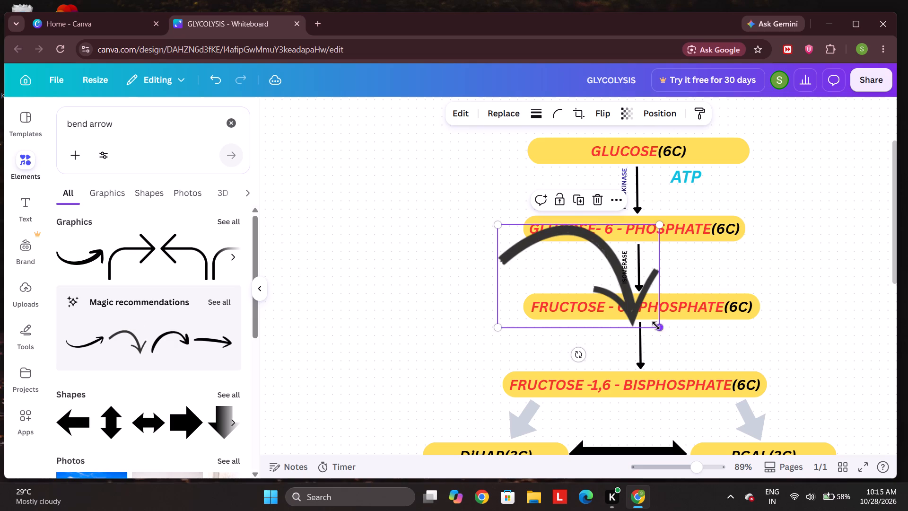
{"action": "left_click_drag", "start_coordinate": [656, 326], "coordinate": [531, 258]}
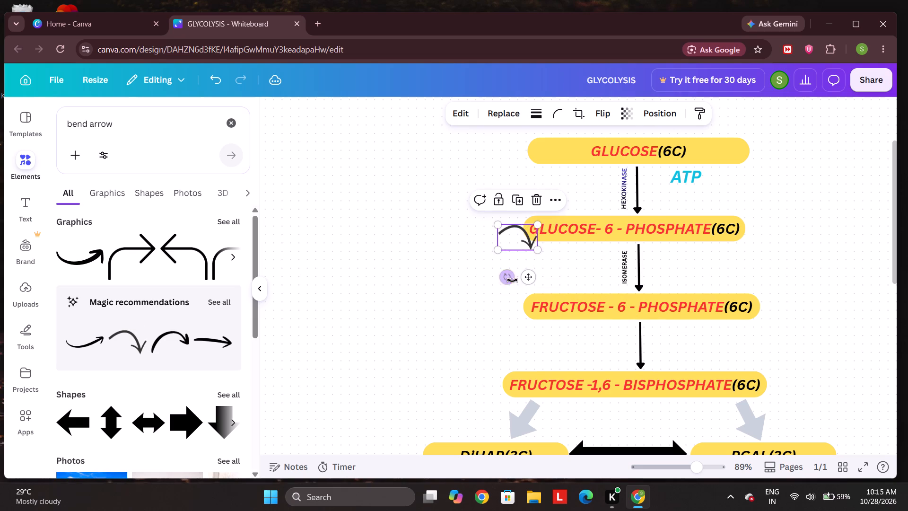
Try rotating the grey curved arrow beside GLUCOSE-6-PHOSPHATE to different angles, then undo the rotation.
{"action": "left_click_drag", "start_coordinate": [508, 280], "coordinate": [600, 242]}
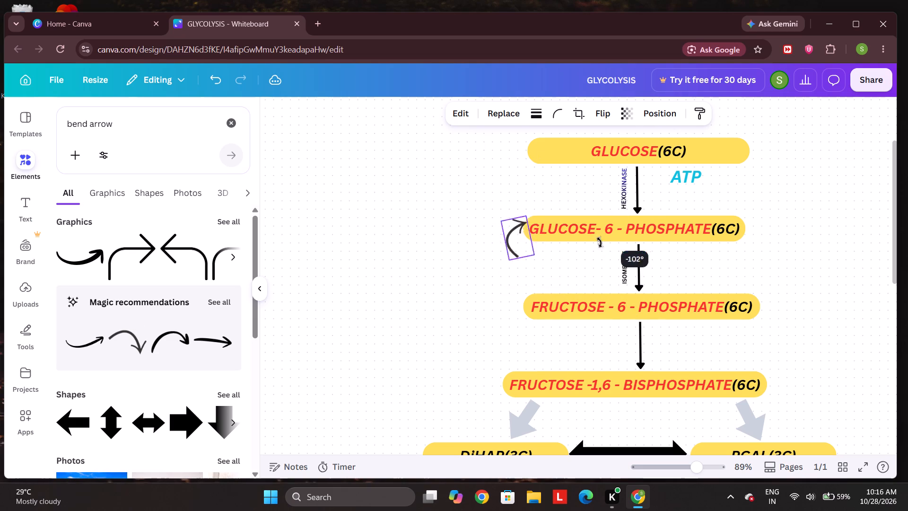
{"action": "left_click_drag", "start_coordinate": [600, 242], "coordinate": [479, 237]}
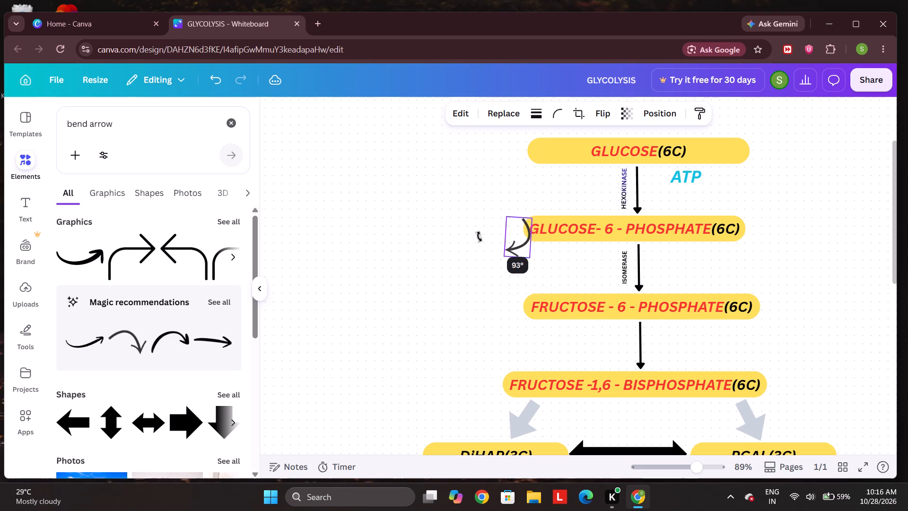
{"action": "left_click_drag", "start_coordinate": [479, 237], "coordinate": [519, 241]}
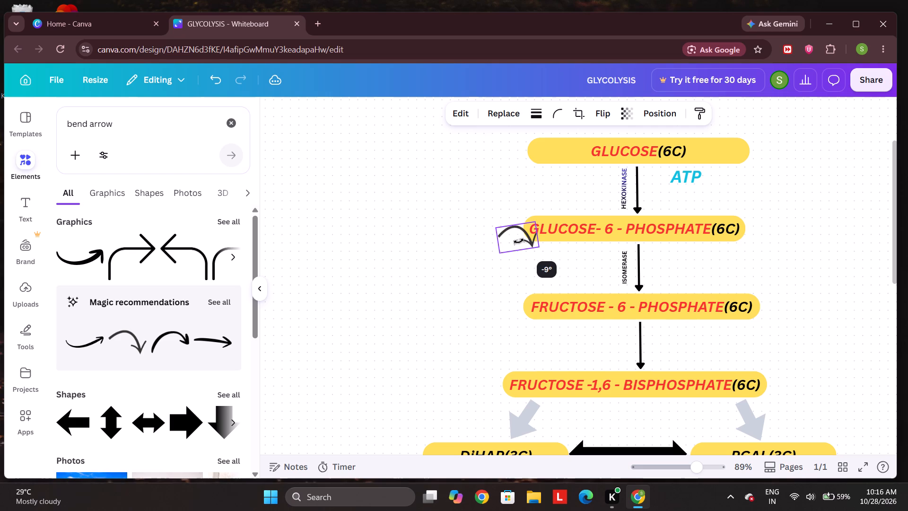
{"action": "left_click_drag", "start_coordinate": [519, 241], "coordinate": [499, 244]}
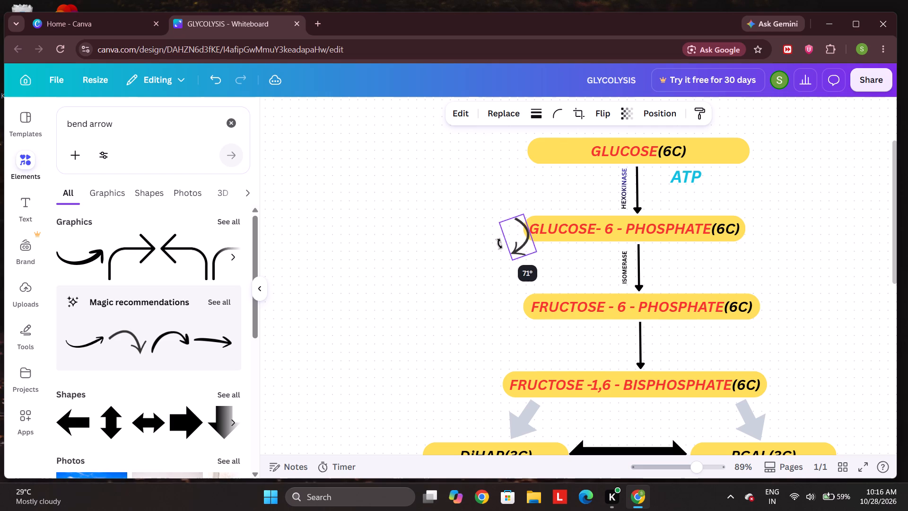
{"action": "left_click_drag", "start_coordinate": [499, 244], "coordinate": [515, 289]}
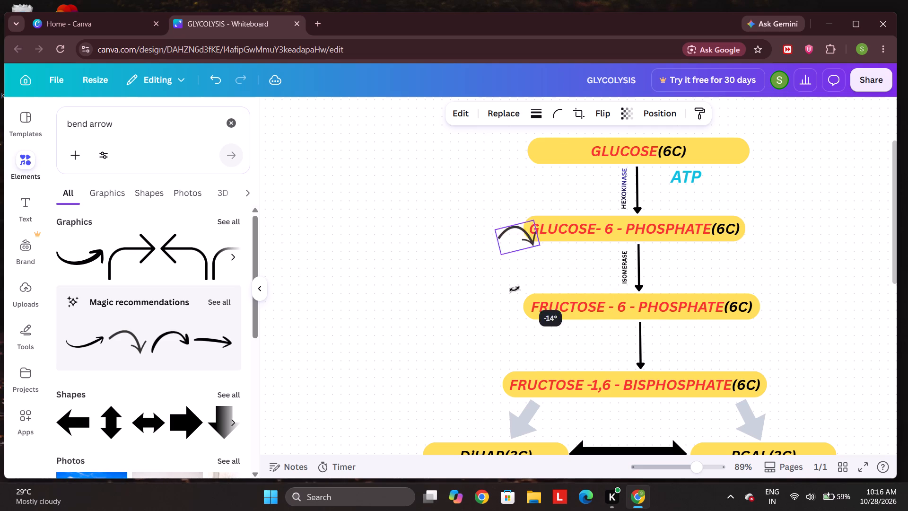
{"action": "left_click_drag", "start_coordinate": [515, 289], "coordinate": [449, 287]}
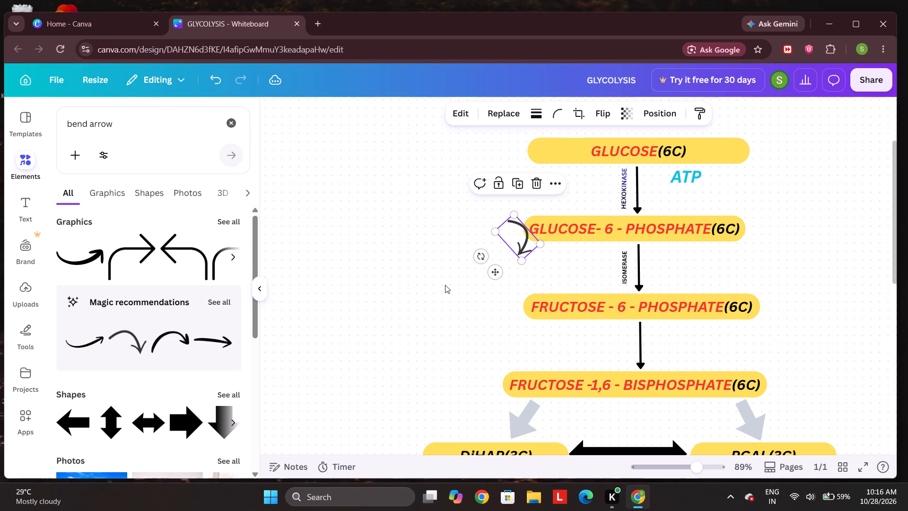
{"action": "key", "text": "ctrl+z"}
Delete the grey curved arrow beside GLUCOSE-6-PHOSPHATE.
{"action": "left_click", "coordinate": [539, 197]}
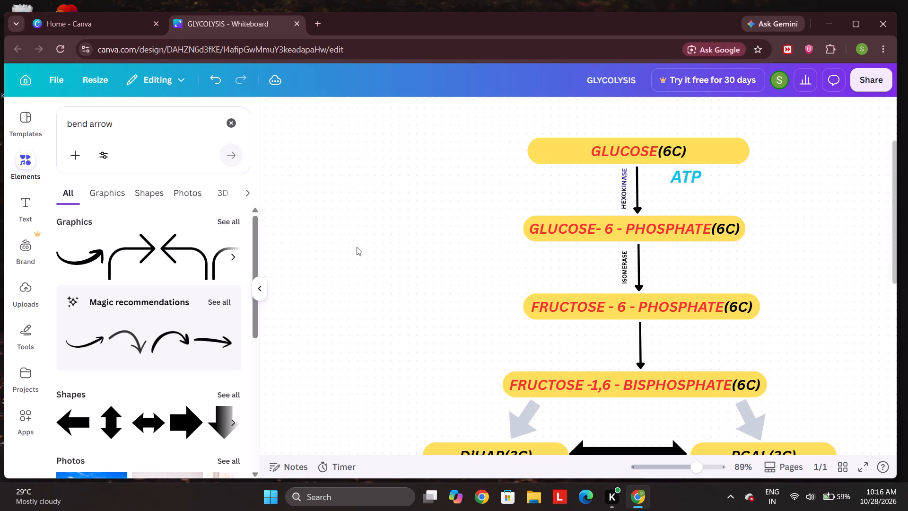
{"action": "left_click", "coordinate": [227, 301]}
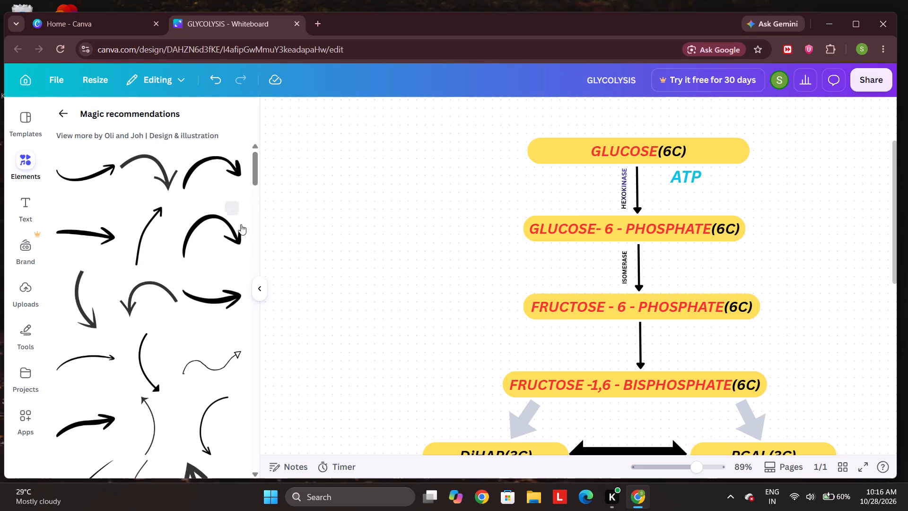
{"action": "left_click_drag", "start_coordinate": [253, 180], "coordinate": [255, 211]}
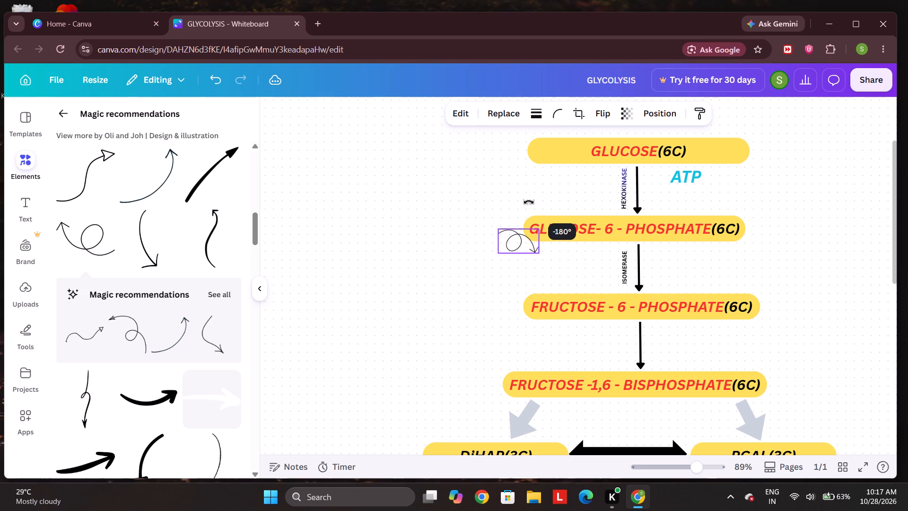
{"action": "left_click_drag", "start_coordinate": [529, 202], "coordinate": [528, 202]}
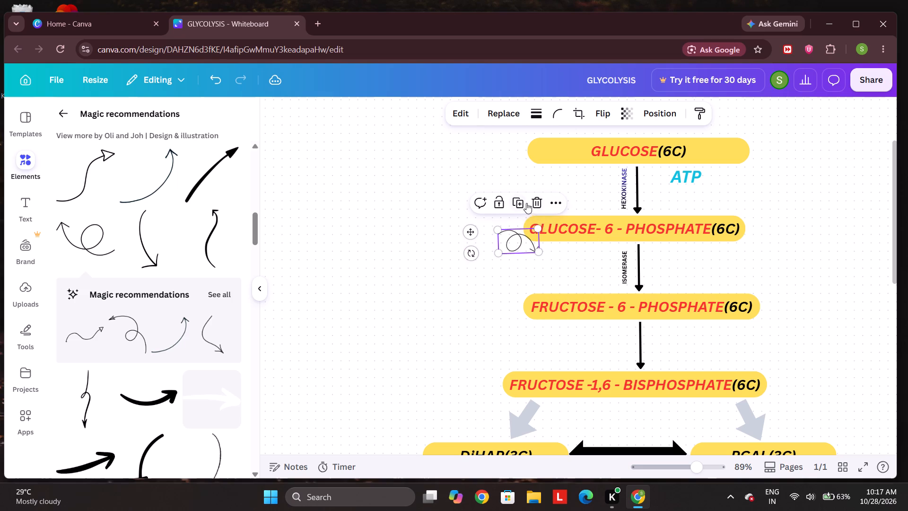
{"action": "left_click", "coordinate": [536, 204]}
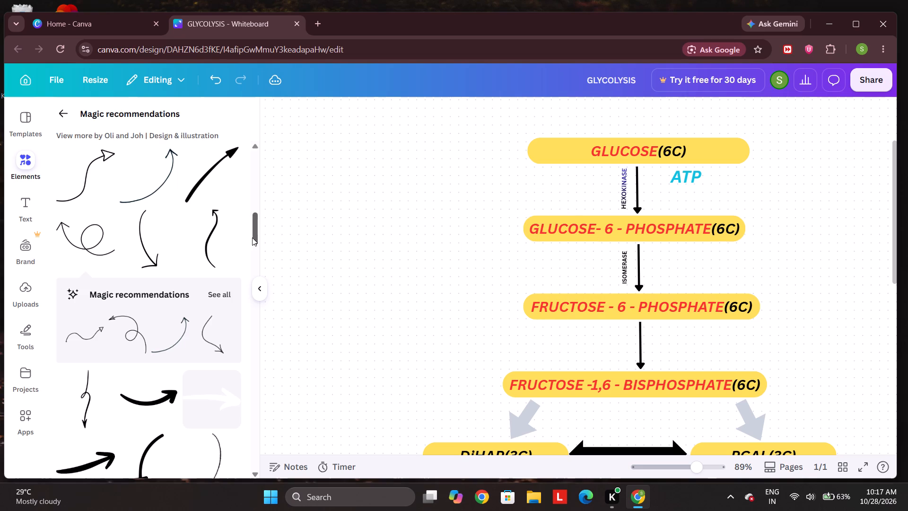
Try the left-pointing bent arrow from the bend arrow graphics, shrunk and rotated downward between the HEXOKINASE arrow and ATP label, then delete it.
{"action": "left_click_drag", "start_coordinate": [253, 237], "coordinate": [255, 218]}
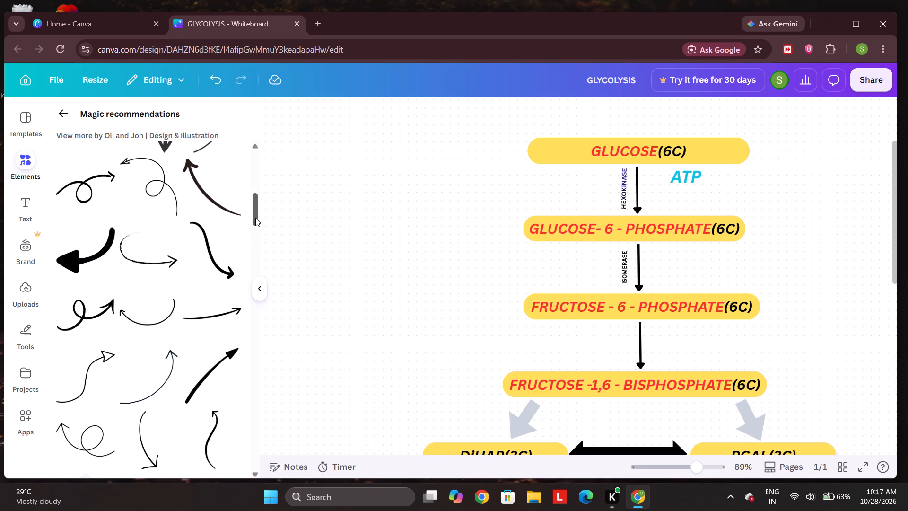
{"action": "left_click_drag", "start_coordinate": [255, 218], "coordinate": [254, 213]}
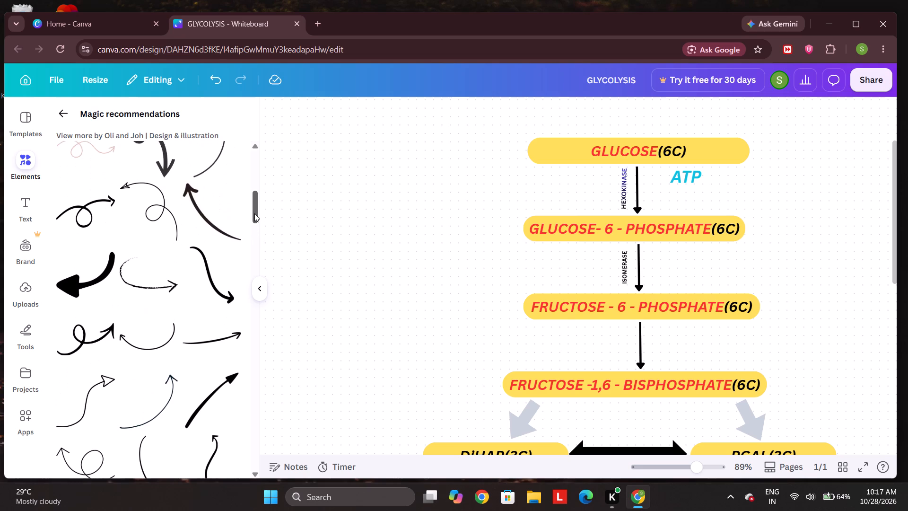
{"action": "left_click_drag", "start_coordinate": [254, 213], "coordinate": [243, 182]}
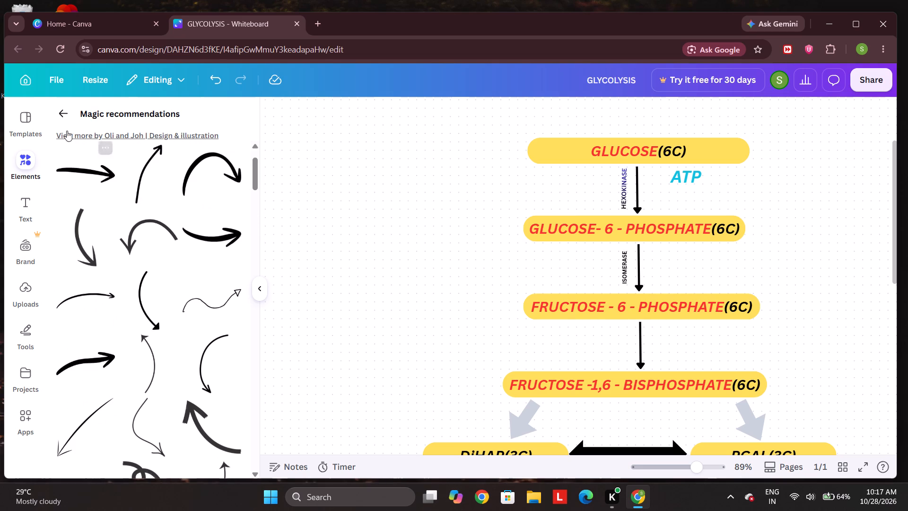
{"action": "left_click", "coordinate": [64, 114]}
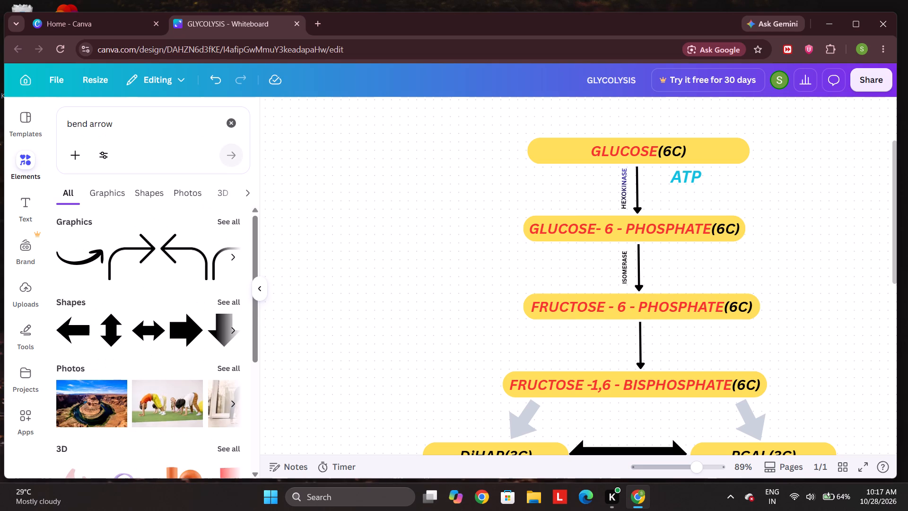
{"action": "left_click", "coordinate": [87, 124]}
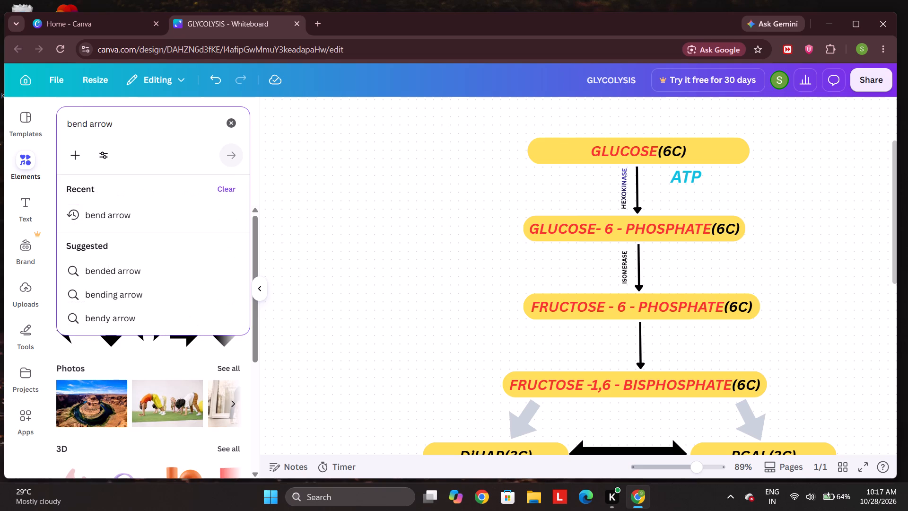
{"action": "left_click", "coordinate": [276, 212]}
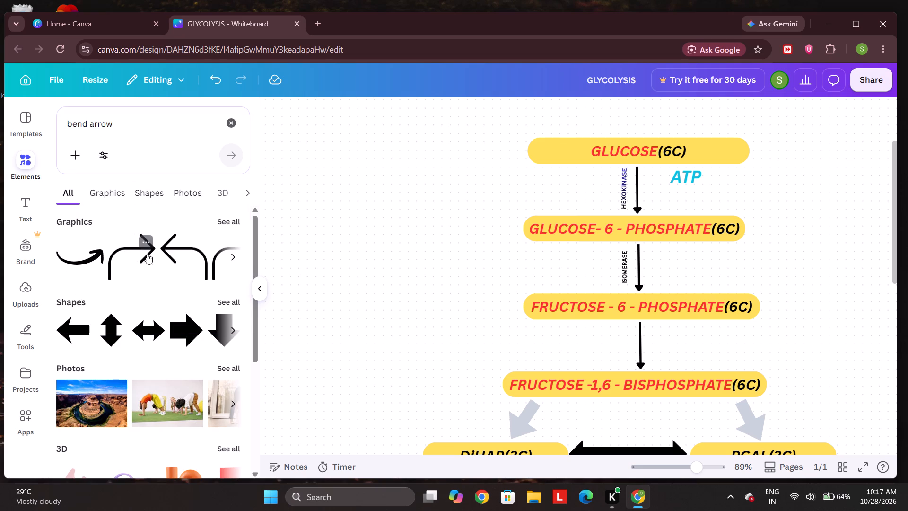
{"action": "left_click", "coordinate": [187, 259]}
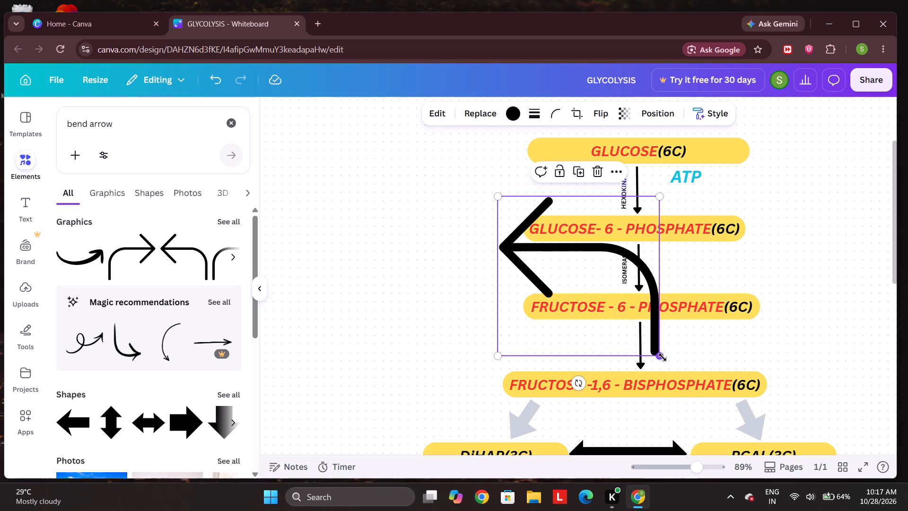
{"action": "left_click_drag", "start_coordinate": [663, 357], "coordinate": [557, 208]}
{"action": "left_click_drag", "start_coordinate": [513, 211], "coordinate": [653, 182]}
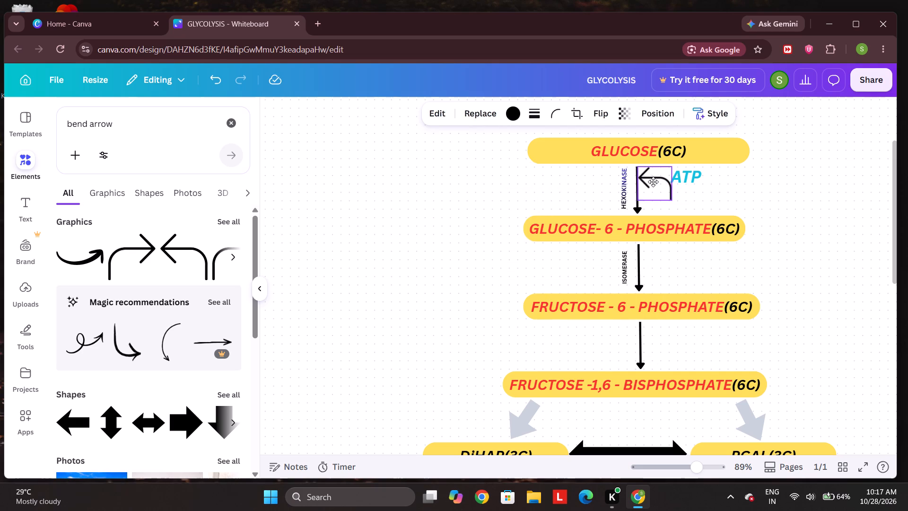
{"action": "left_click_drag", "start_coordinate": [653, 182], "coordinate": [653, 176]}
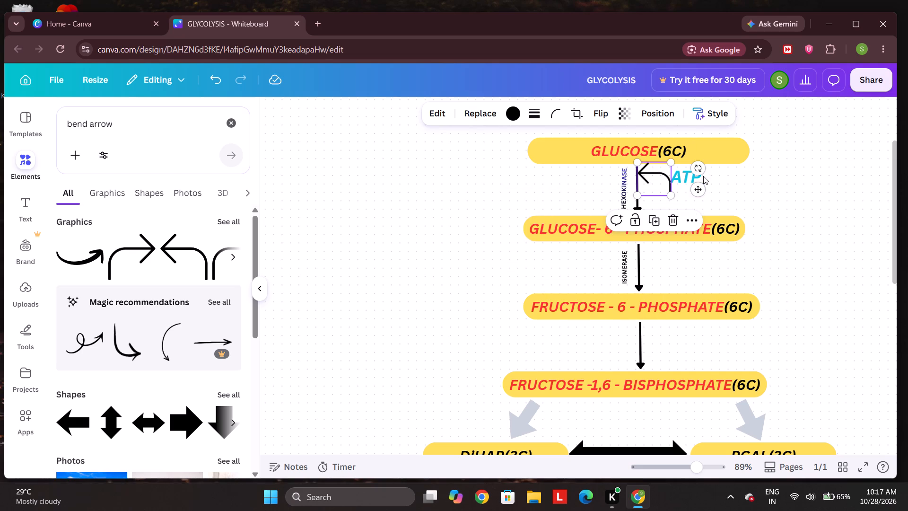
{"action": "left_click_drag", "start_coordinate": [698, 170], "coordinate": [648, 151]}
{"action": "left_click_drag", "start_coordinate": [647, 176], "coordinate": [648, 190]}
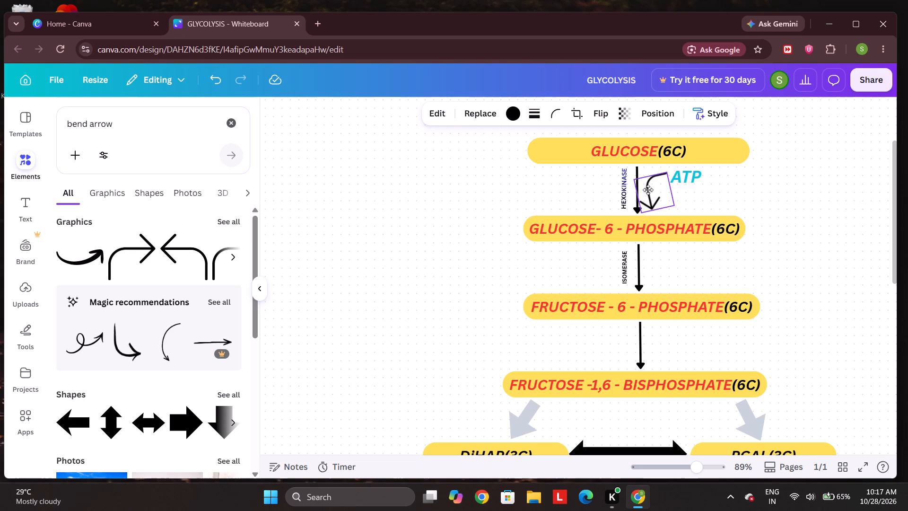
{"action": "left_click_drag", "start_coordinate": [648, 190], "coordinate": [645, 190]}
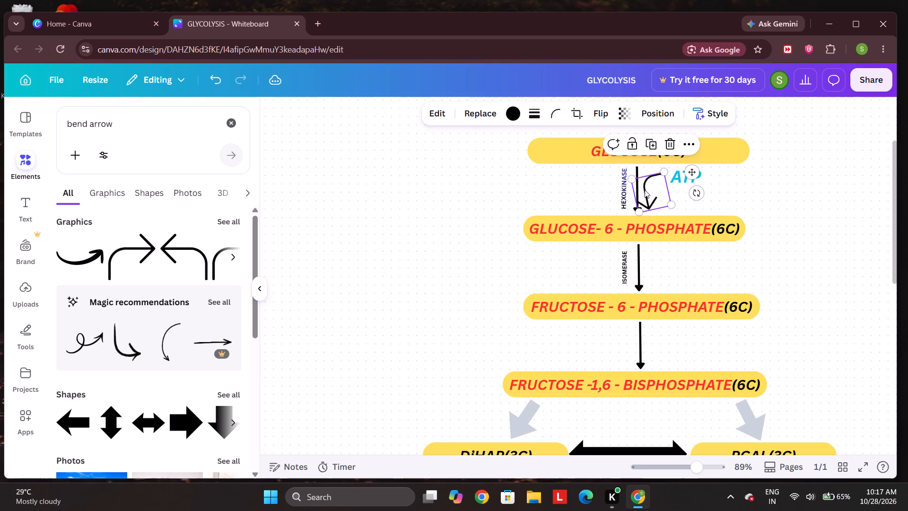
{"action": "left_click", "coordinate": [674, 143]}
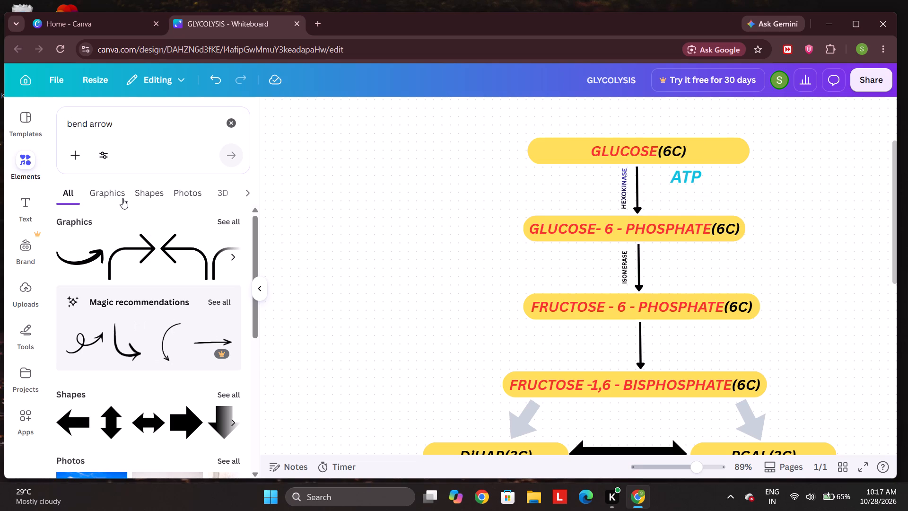
Replace the bend arrow search with a search of the elements for "round arrow".
{"action": "double_click", "coordinate": [141, 129]}
{"action": "key", "text": "BackSpace"}
{"action": "key", "text": "BackSpace"}
{"action": "key", "text": "BackSpace"}
{"action": "key", "text": "BackSpace"}
{"action": "key", "text": "BackSpace"}
{"action": "key", "text": "BackSpace"}
{"action": "key", "text": "BackSpace"}
{"action": "key", "text": "BackSpace"}
{"action": "key", "text": "BackSpace"}
{"action": "key", "text": "BackSpace"}
{"action": "key", "text": "BackSpace"}
{"action": "key", "text": "BackSpace"}
{"action": "key", "text": "BackSpace"}
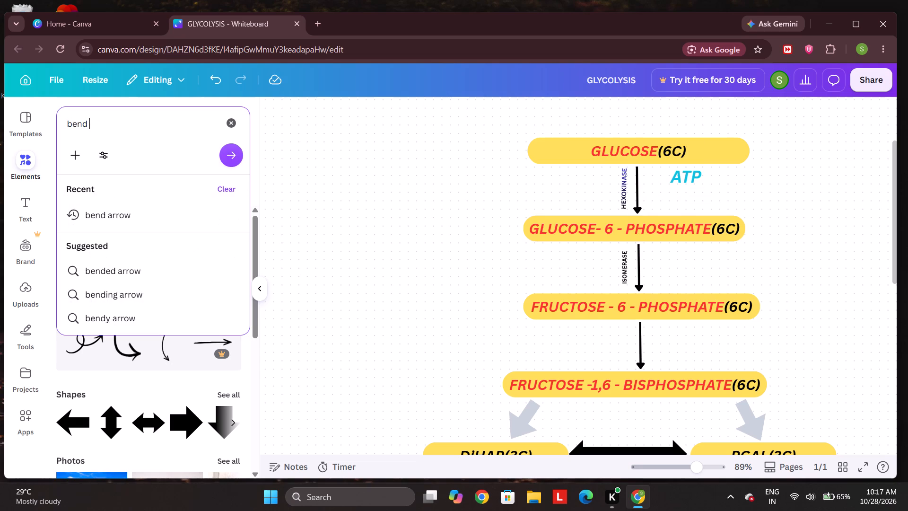
{"action": "type", "text": "ROUND"}
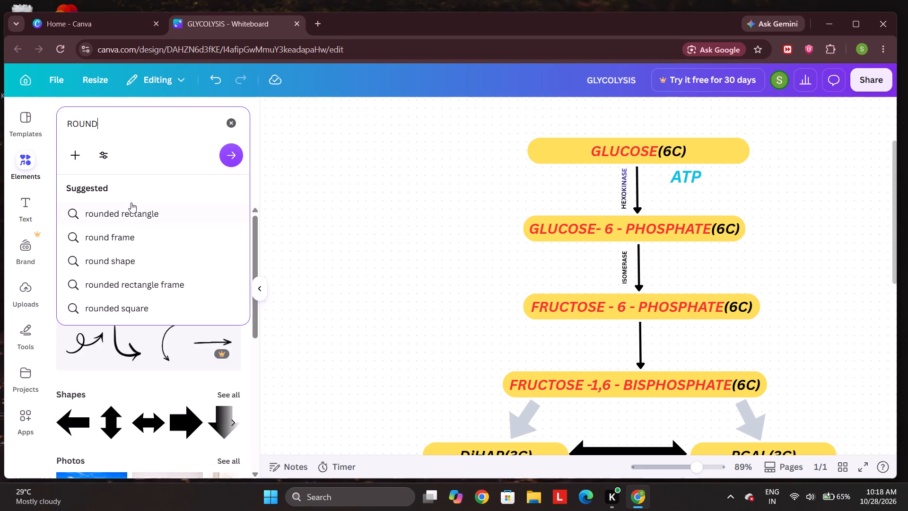
{"action": "key", "text": "space"}
{"action": "key", "text": "a"}
{"action": "type", "text": "RR"}
{"action": "left_click", "coordinate": [126, 216]}
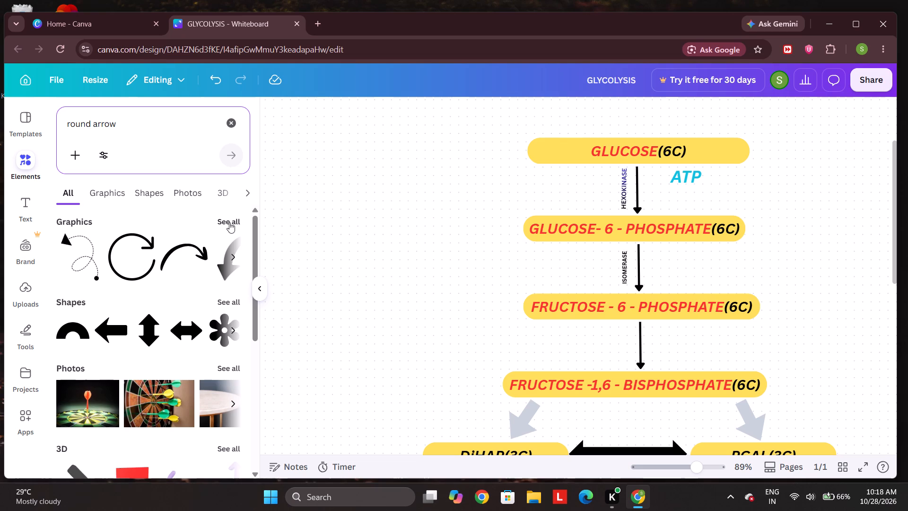
Insert the circular arrow graphic, shrink it to fit between the HEXOKINASE arrow and the ATP label, and tilt it slightly counterclockwise.
{"action": "left_click", "coordinate": [132, 257]}
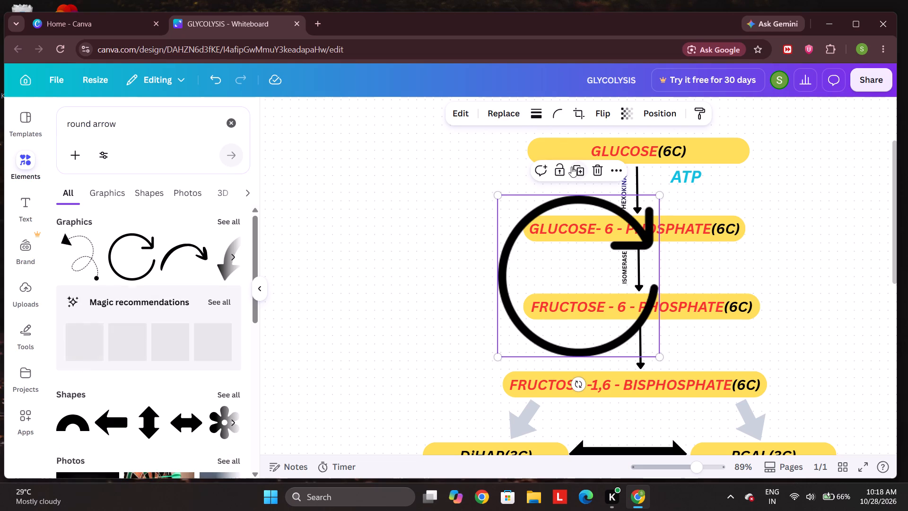
{"action": "left_click_drag", "start_coordinate": [659, 357], "coordinate": [547, 232]}
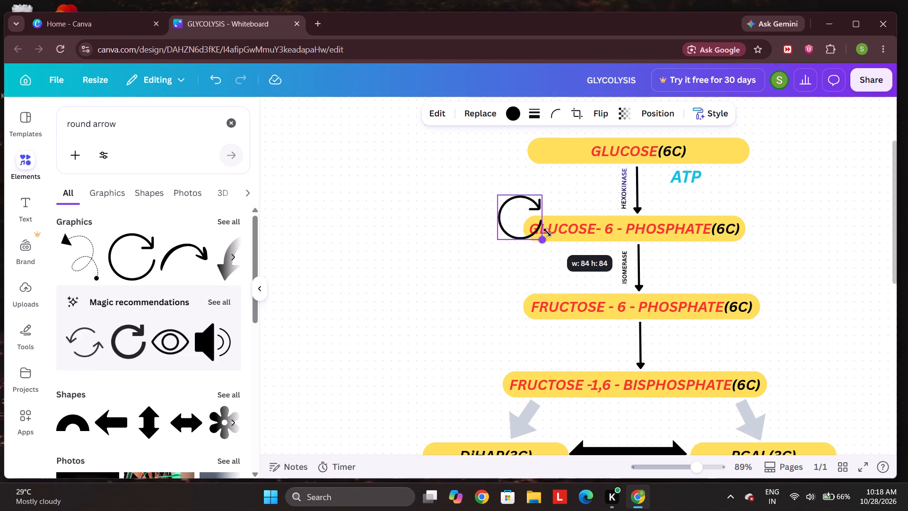
{"action": "left_click_drag", "start_coordinate": [547, 232], "coordinate": [536, 222]}
{"action": "left_click_drag", "start_coordinate": [505, 212], "coordinate": [651, 185]}
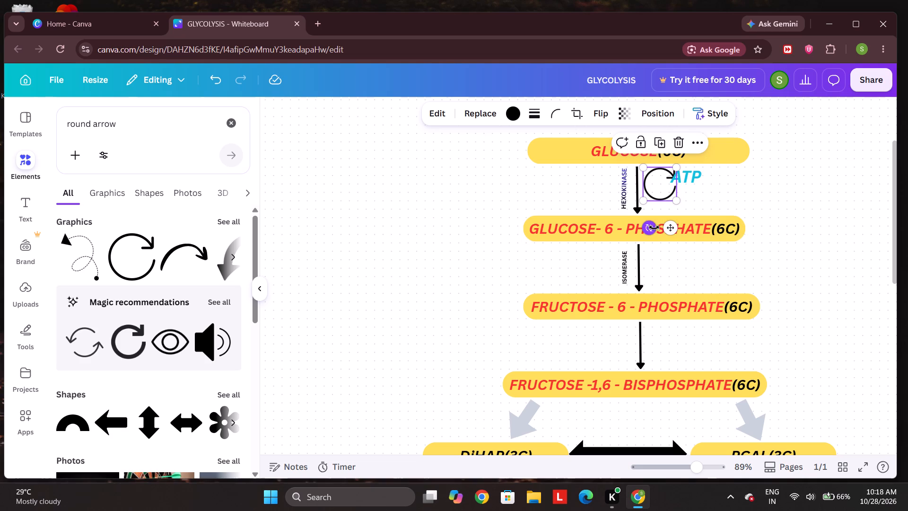
{"action": "left_click_drag", "start_coordinate": [654, 228], "coordinate": [732, 193]}
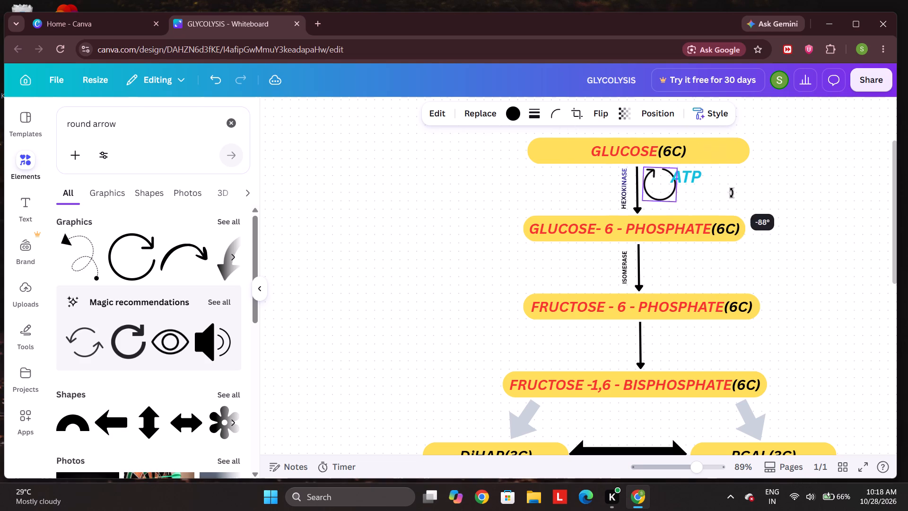
{"action": "left_click_drag", "start_coordinate": [732, 193], "coordinate": [653, 286]}
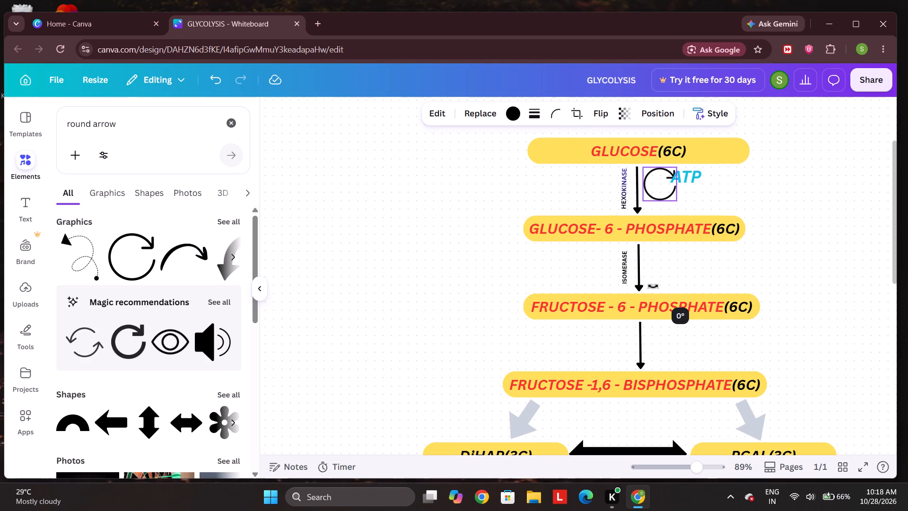
{"action": "left_click_drag", "start_coordinate": [653, 286], "coordinate": [658, 280]}
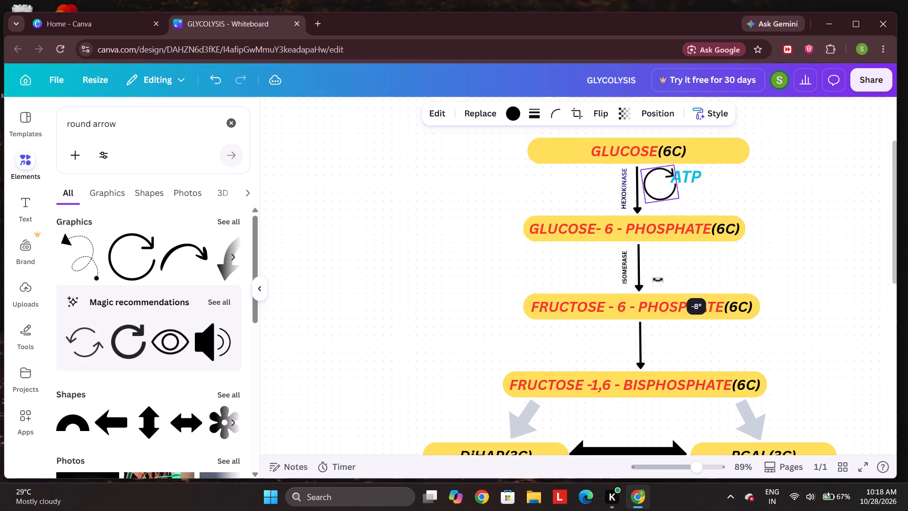
{"action": "left_click_drag", "start_coordinate": [658, 280], "coordinate": [660, 264]}
{"action": "left_click_drag", "start_coordinate": [653, 185], "coordinate": [658, 200]}
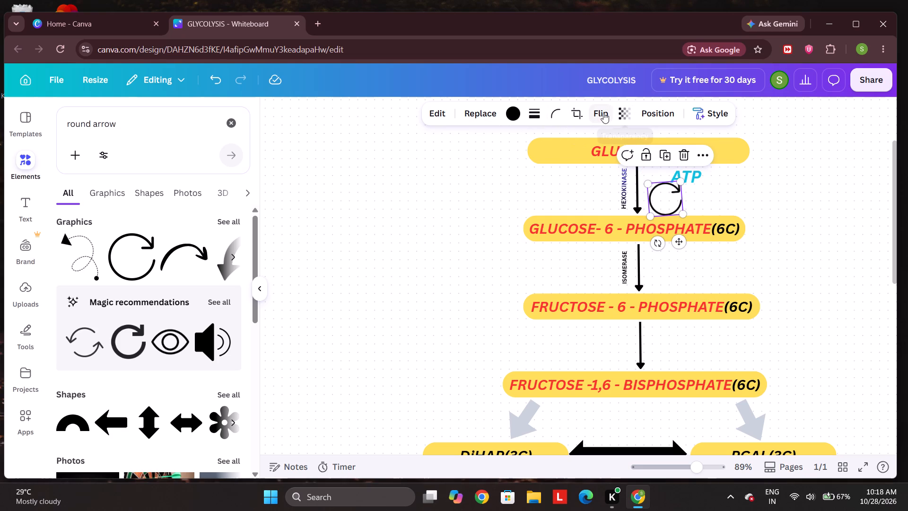
Flip the circular arrow vertically and place it against the HEXOKINASE reaction arrow, with its open side facing ATP.
{"action": "left_click", "coordinate": [603, 113]}
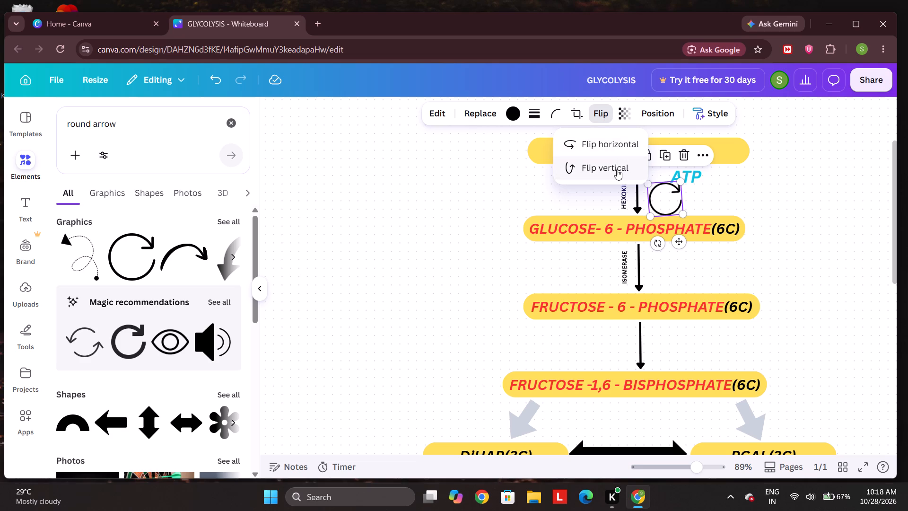
{"action": "left_click", "coordinate": [617, 169]}
{"action": "left_click", "coordinate": [761, 200]}
{"action": "left_click_drag", "start_coordinate": [659, 206], "coordinate": [650, 194]}
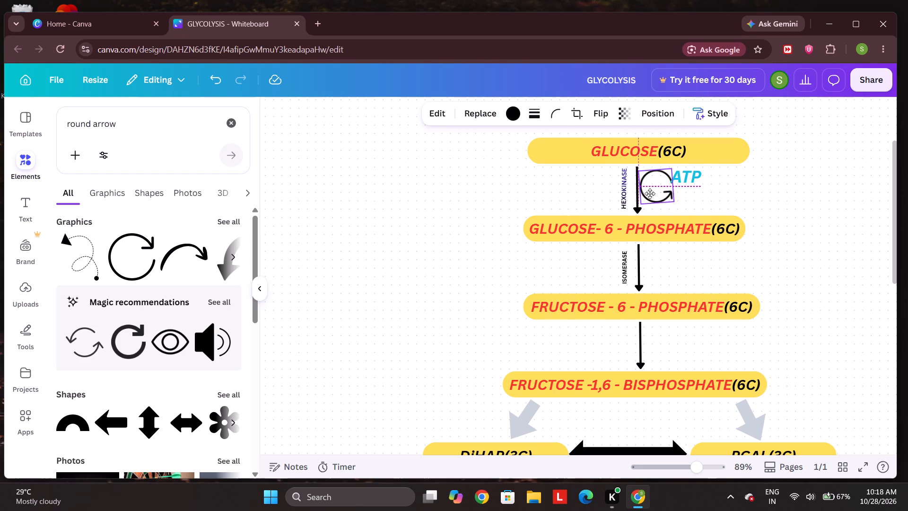
{"action": "left_click_drag", "start_coordinate": [650, 194], "coordinate": [653, 198]}
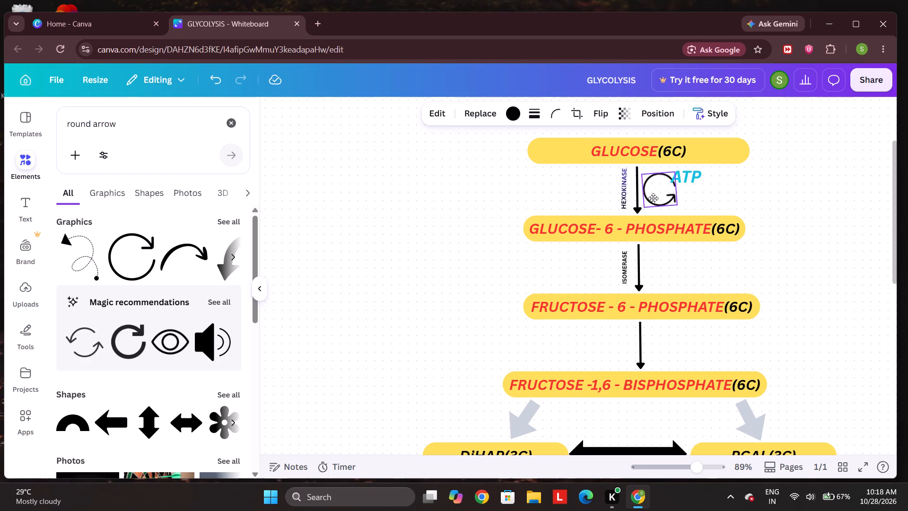
{"action": "left_click_drag", "start_coordinate": [653, 198], "coordinate": [647, 196]}
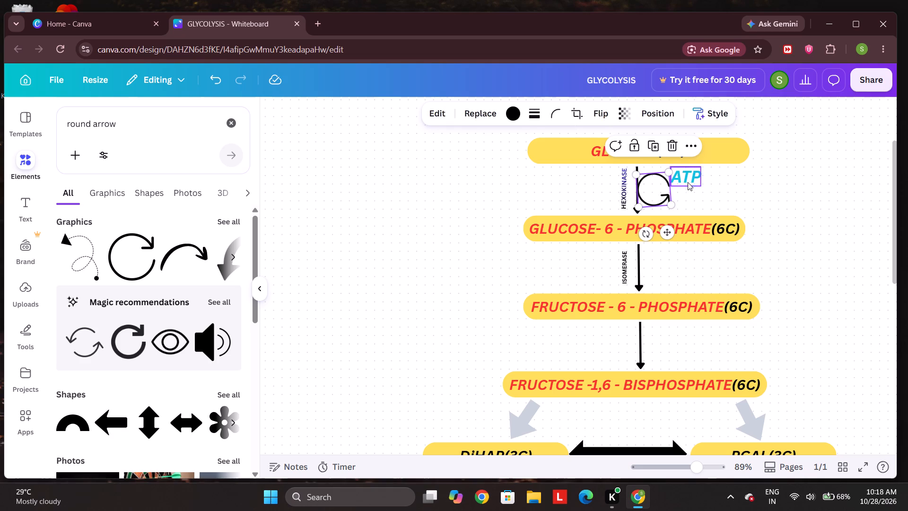
Shrink the ATP label to font size 18.5 and position it at the upper end of the circular arrow.
{"action": "left_click_drag", "start_coordinate": [687, 178], "coordinate": [686, 183]}
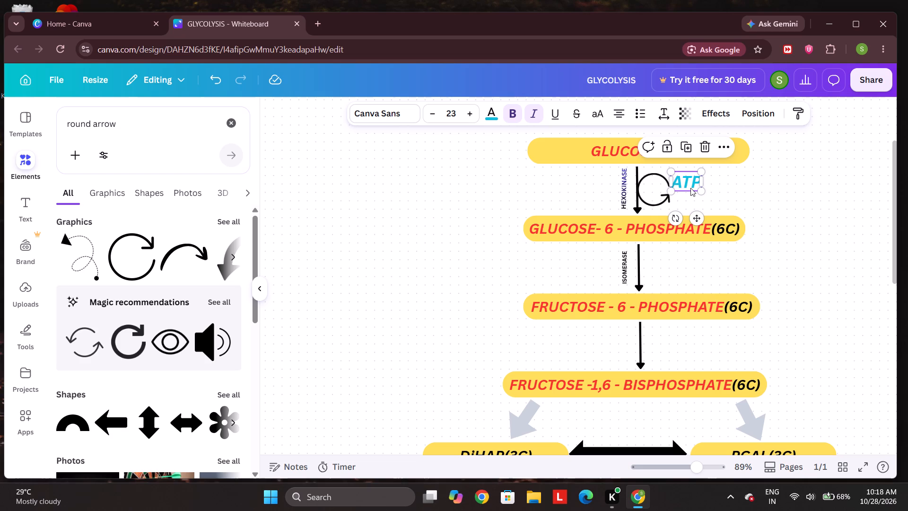
{"action": "left_click", "coordinate": [739, 188]}
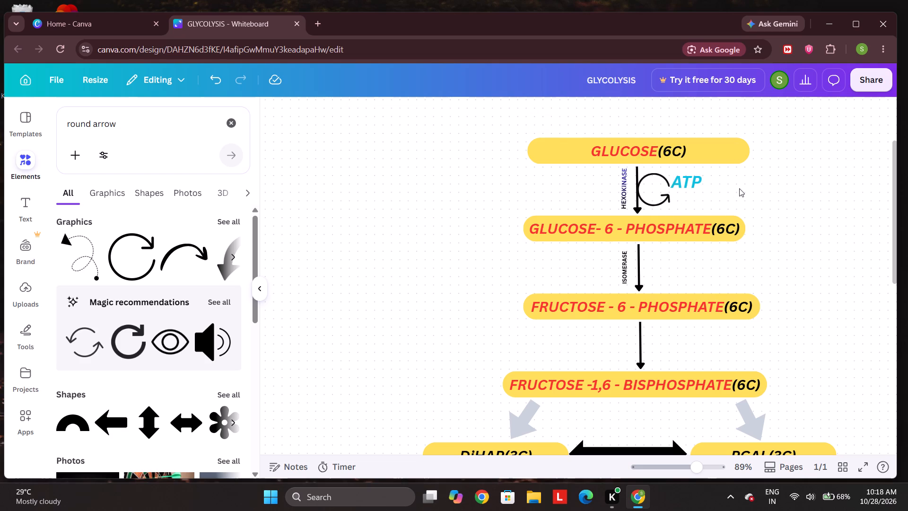
{"action": "left_click", "coordinate": [677, 182]}
{"action": "left_click_drag", "start_coordinate": [699, 190], "coordinate": [694, 186]}
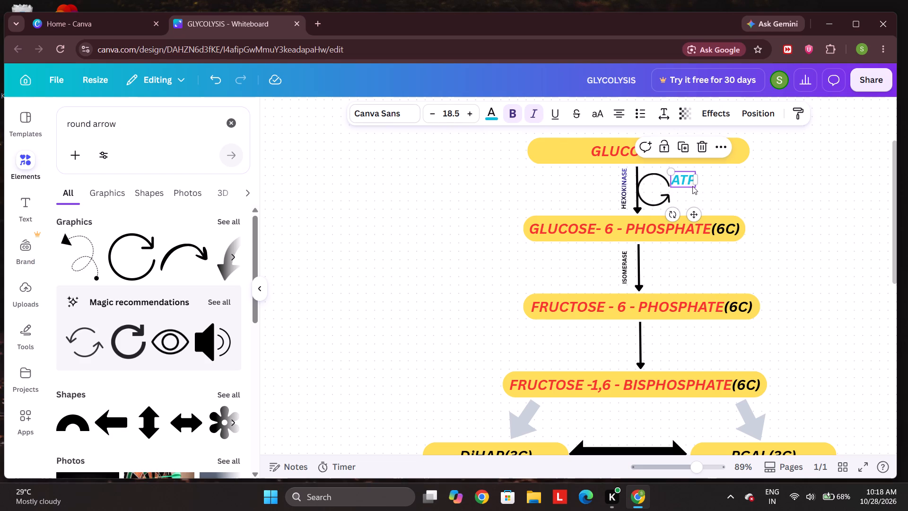
{"action": "left_click", "coordinate": [685, 179]}
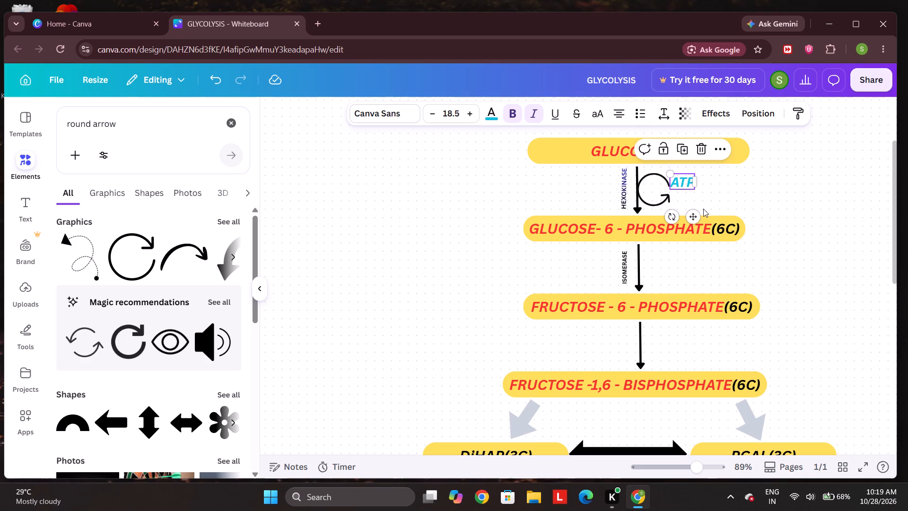
Add a body text box reading "ADP + Pi".
{"action": "left_click", "coordinate": [18, 202]}
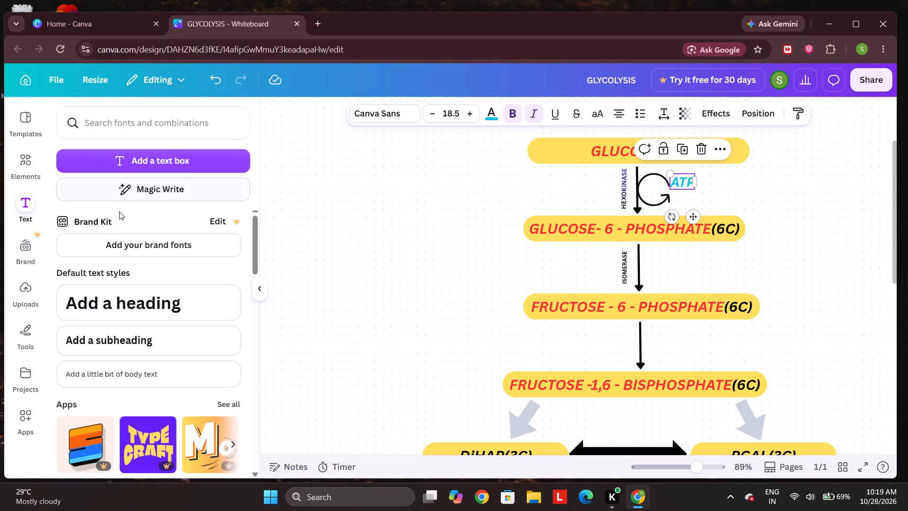
{"action": "left_click", "coordinate": [164, 349]}
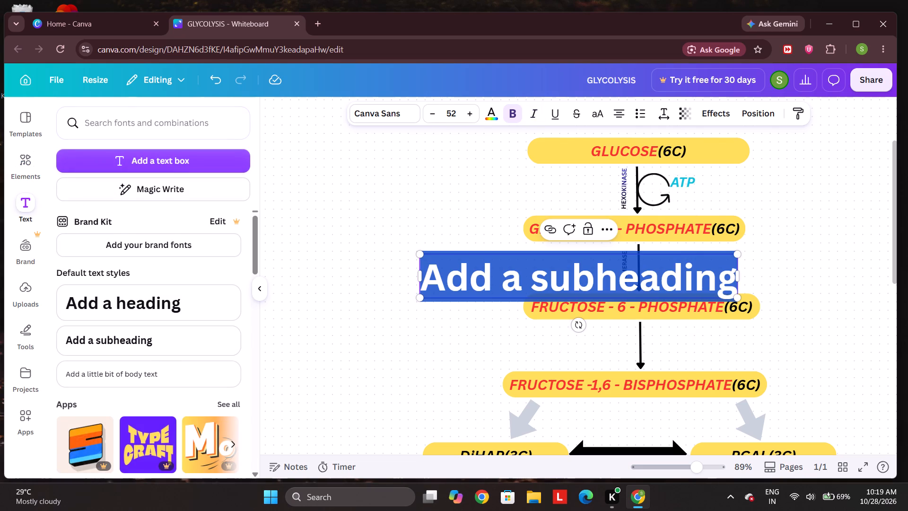
{"action": "key", "text": "ctrl+z"}
{"action": "left_click", "coordinate": [199, 379]}
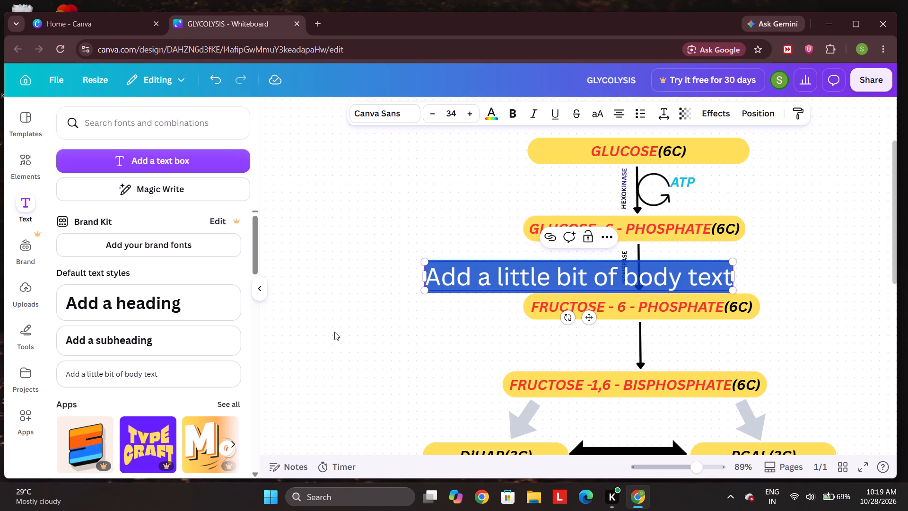
{"action": "key", "text": "a"}
{"action": "type", "text": "DP"}
{"action": "key", "text": "space"}
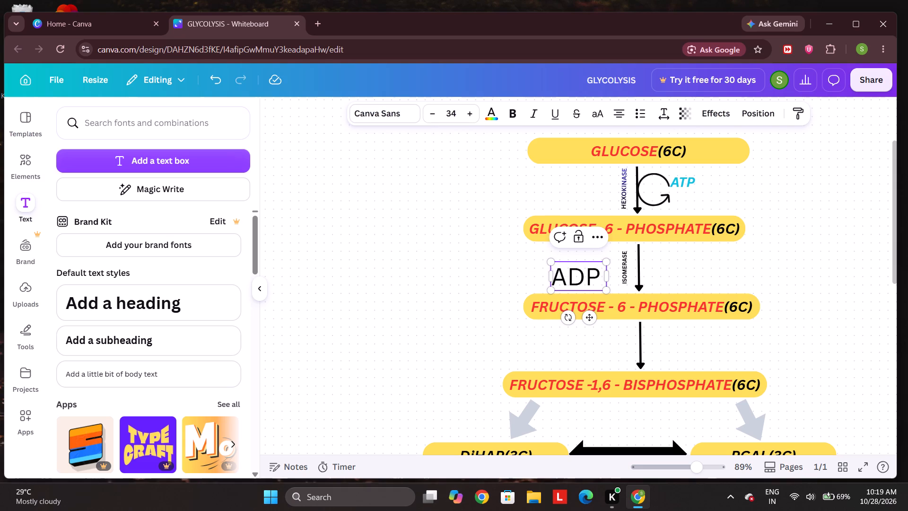
{"action": "key", "text": "equal"}
{"action": "key", "text": "BackSpace"}
{"action": "type", "text": "+ PI"}
{"action": "key", "text": "BackSpace"}
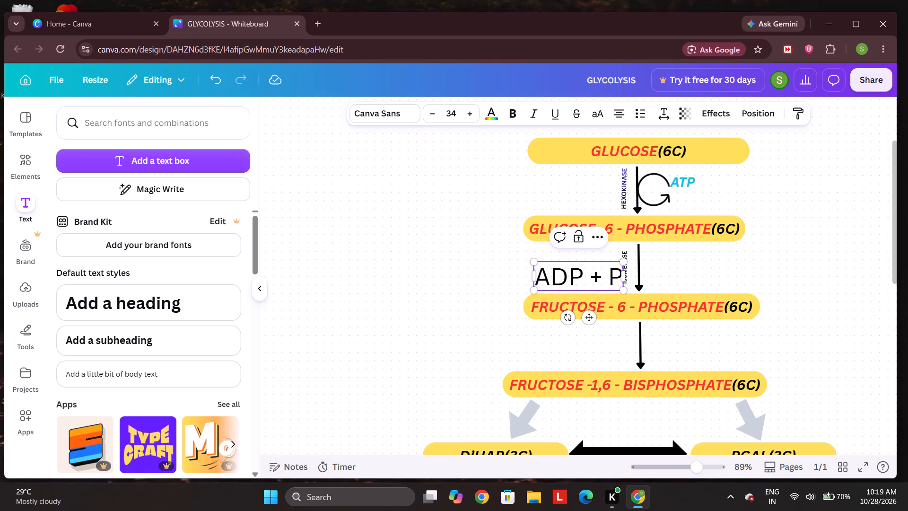
{"action": "key", "text": "i"}
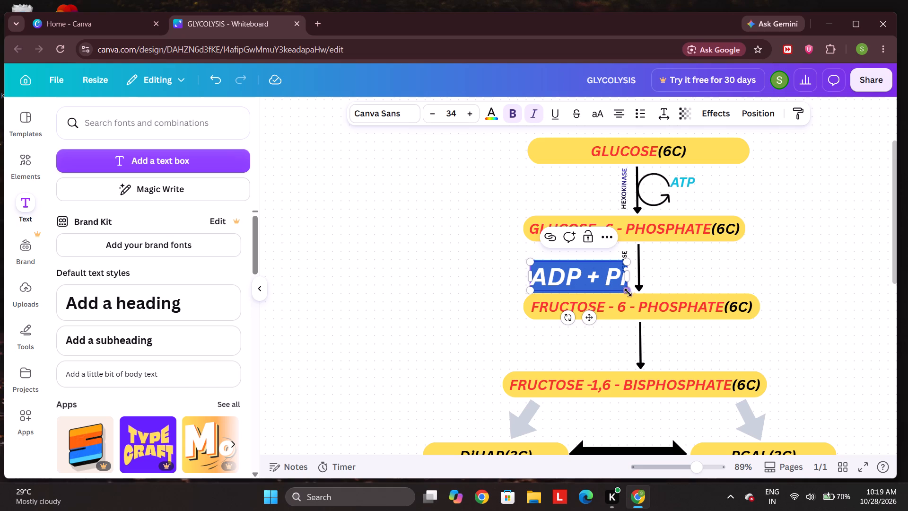
Shrink the "ADP + Pi" label to font size 18.2 and place it directly below ATP at the circular arrow's head.
{"action": "left_click_drag", "start_coordinate": [628, 292], "coordinate": [587, 265]}
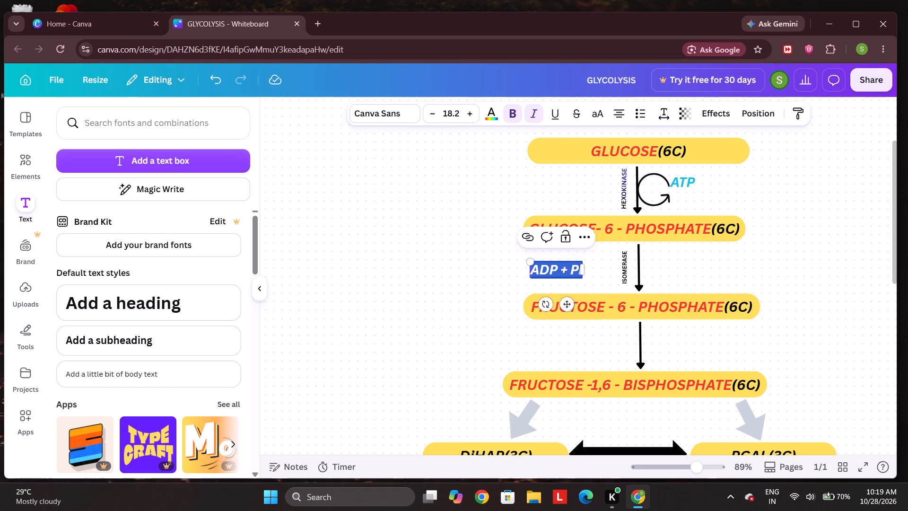
{"action": "left_click", "coordinate": [454, 282]}
{"action": "left_click_drag", "start_coordinate": [547, 273], "coordinate": [671, 215]}
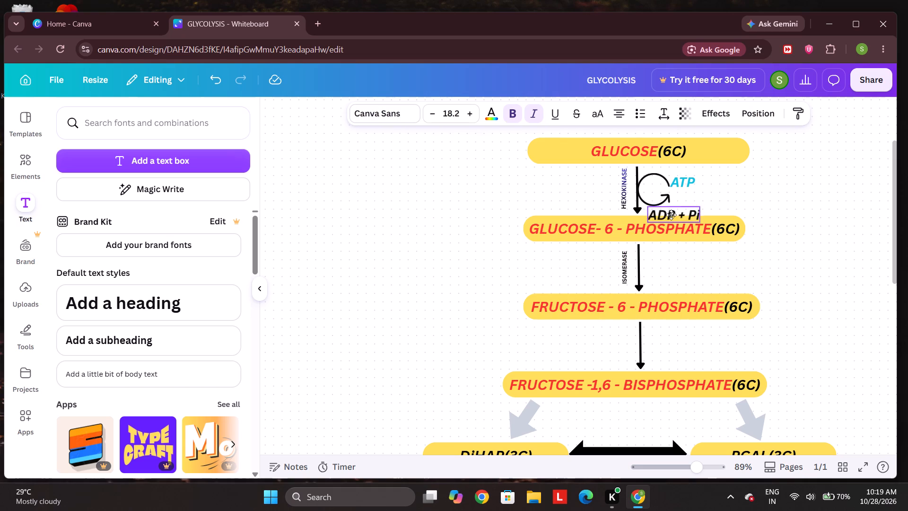
{"action": "left_click_drag", "start_coordinate": [671, 215], "coordinate": [689, 204]}
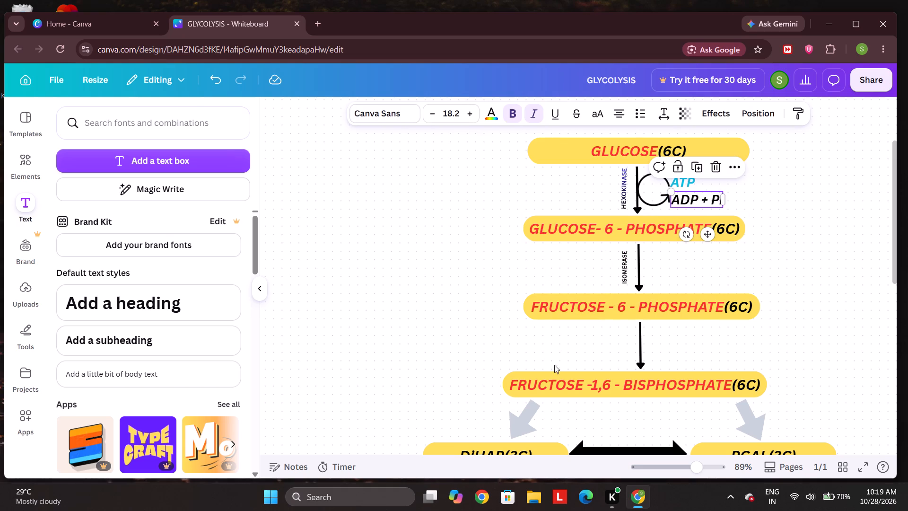
{"action": "left_click", "coordinate": [794, 282]}
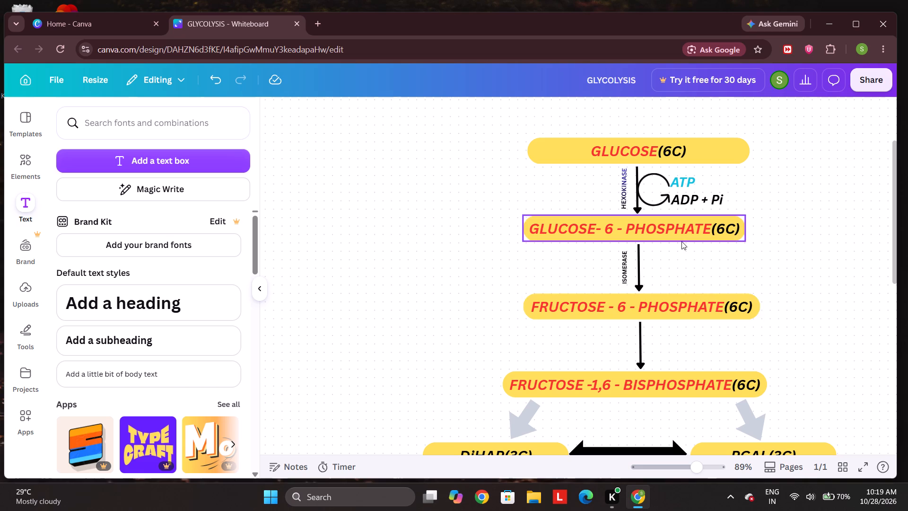
Duplicate the circular arrow and place the copy against the reaction arrow between FRUCTOSE - 6 - PHOSPHATE and FRUCTOSE -1,6 - BISPHOSPHATE.
{"action": "left_click", "coordinate": [660, 194]}
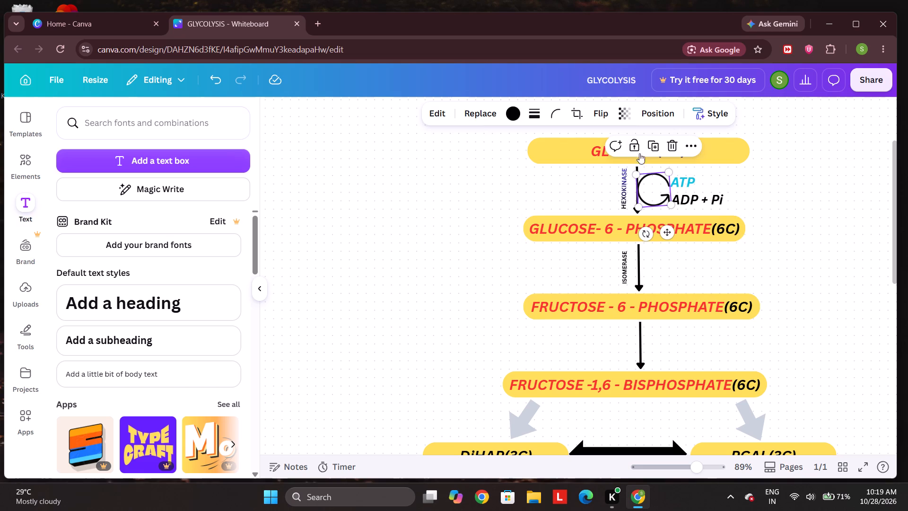
{"action": "left_click", "coordinate": [652, 146]}
{"action": "left_click_drag", "start_coordinate": [655, 210], "coordinate": [667, 319]}
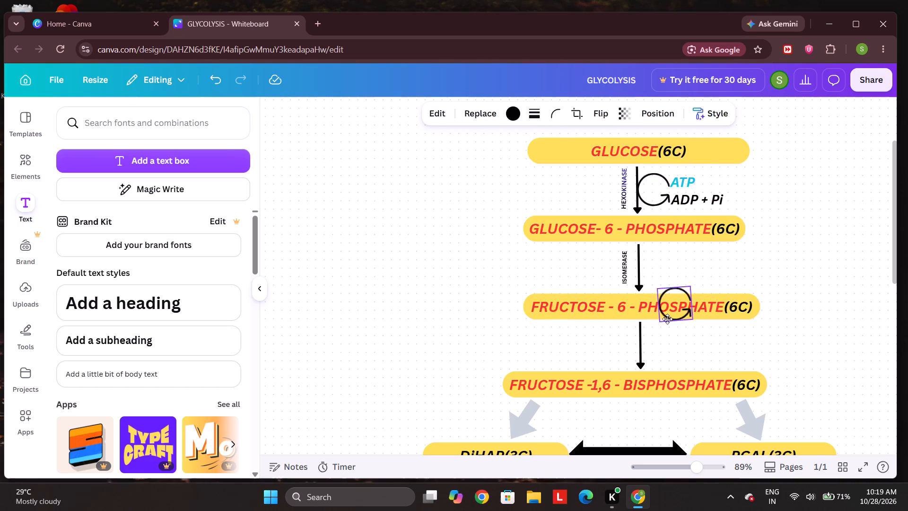
{"action": "left_click_drag", "start_coordinate": [667, 319], "coordinate": [650, 356]}
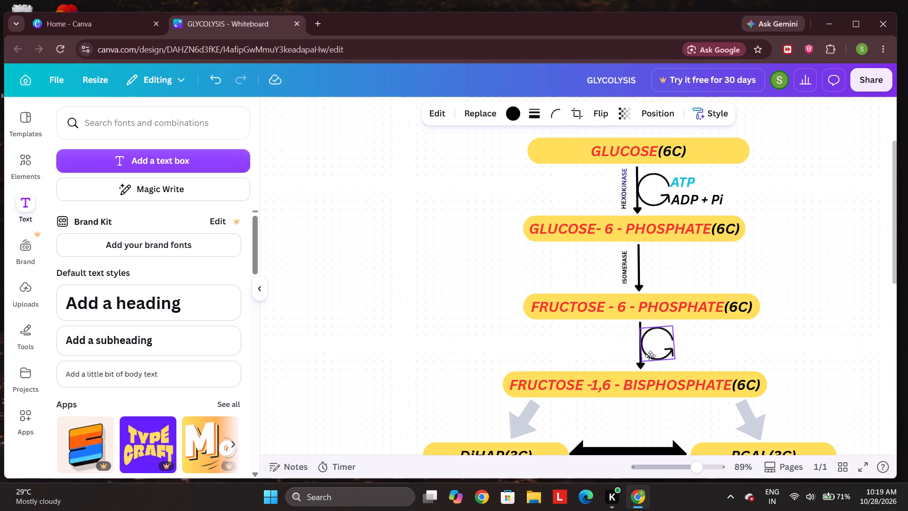
{"action": "left_click_drag", "start_coordinate": [650, 356], "coordinate": [649, 356]}
Add a body text box reading "PHOSPHORYLASE".
{"action": "left_click", "coordinate": [89, 376]}
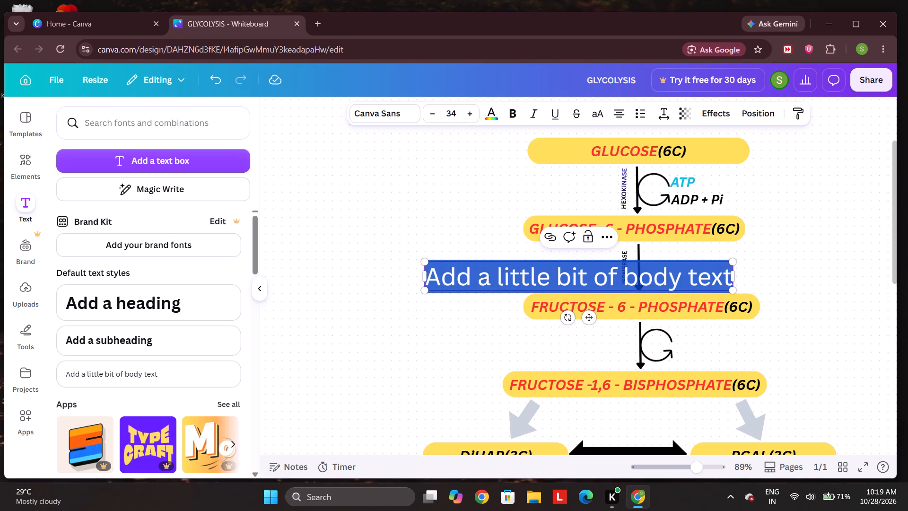
{"action": "key", "text": "BackSpace"}
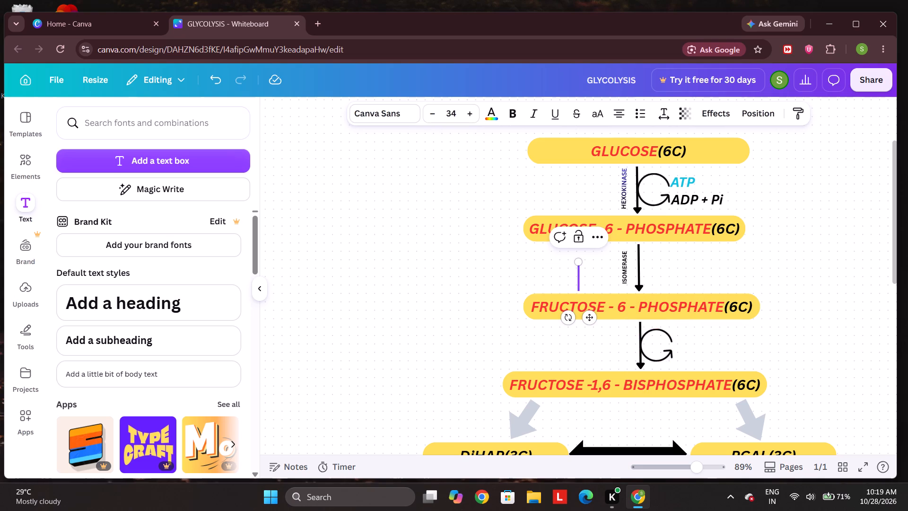
{"action": "type", "text": "PH"}
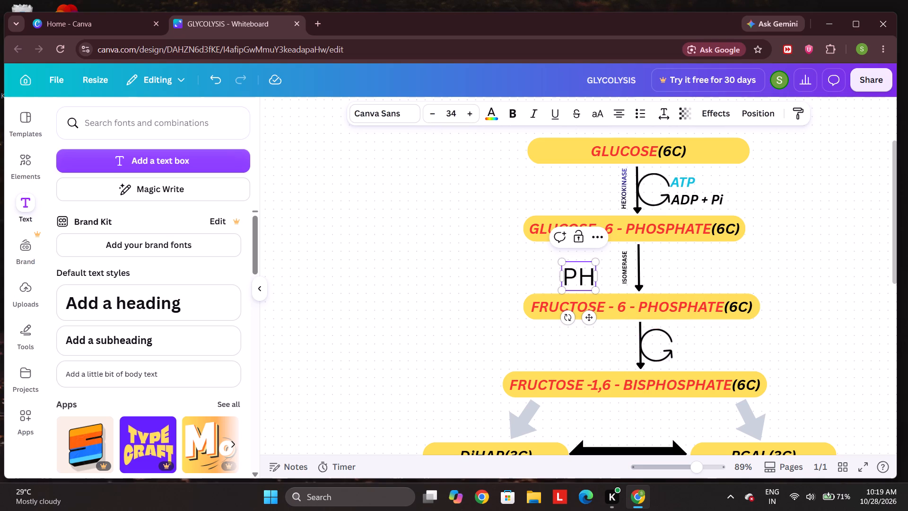
{"action": "type", "text": "OSPHO"}
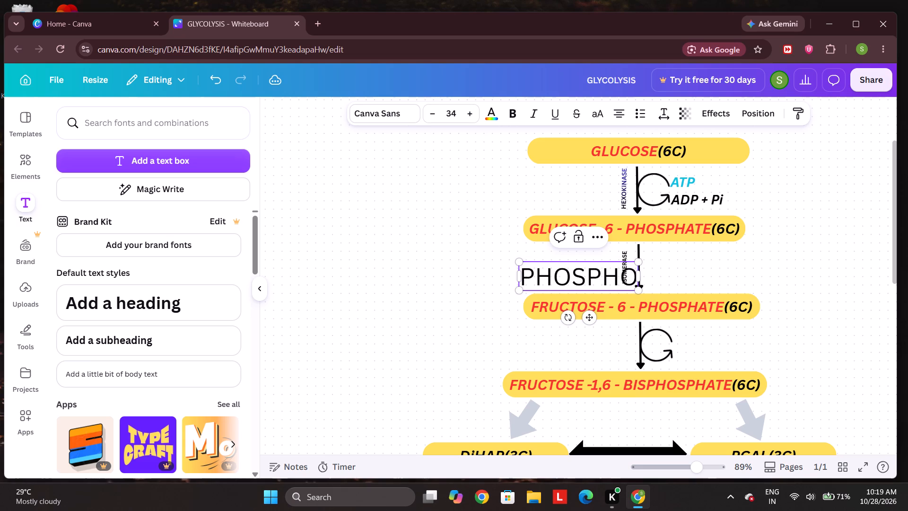
{"action": "type", "text": "RYPLASE"}
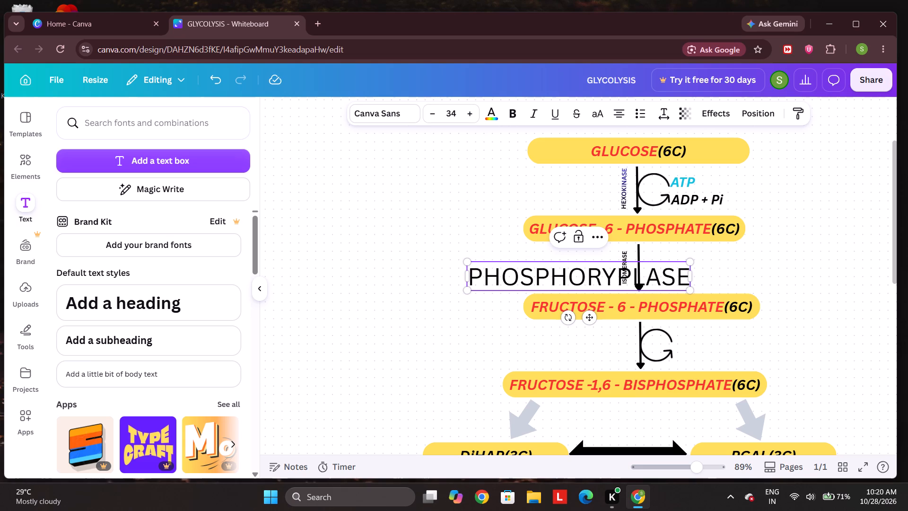
{"action": "key", "text": "BackSpace"}
{"action": "key", "text": "BackSpace"}
{"action": "key", "text": "BackSpace"}
{"action": "key", "text": "BackSpace"}
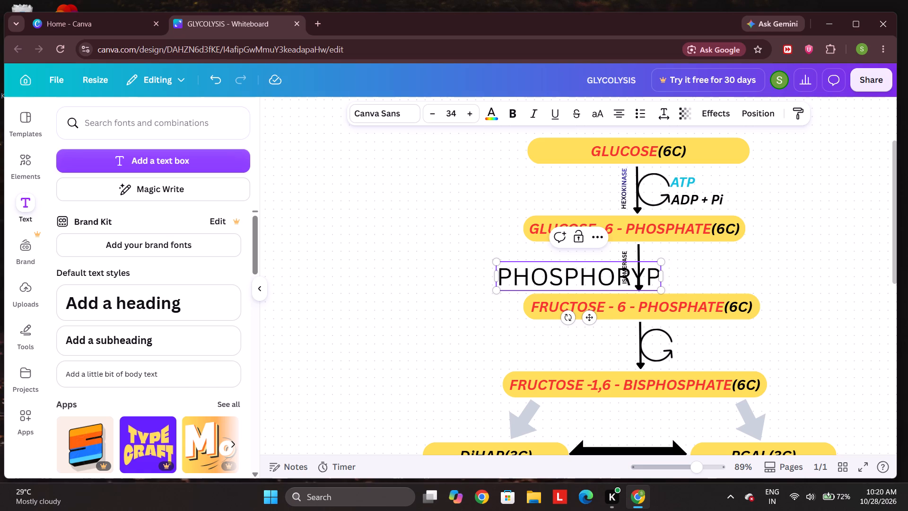
{"action": "key", "text": "BackSpace"}
{"action": "type", "text": "LASE"}
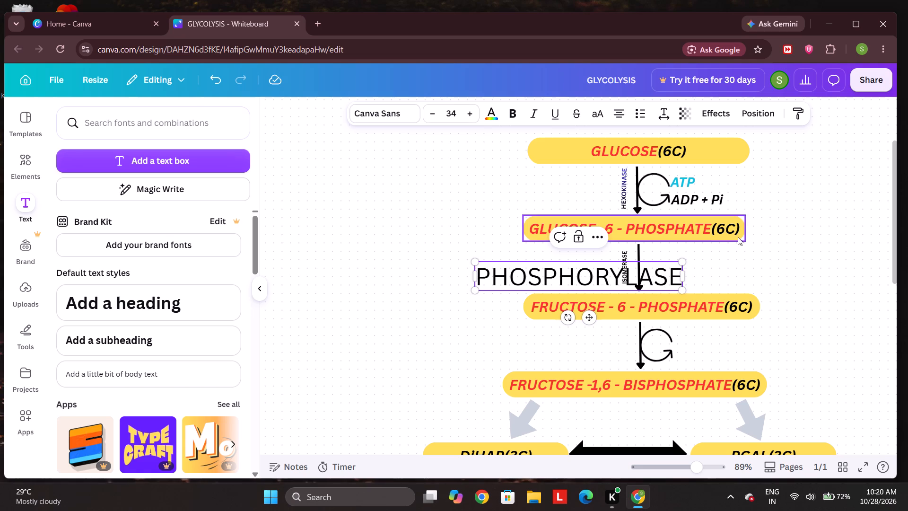
Shrink the PHOSPHORYLASE label to font size 10 and place it beside the arrow below FRUCTOSE - 6 - PHOSPHATE, opposite the circular arrow.
{"action": "left_click_drag", "start_coordinate": [683, 295], "coordinate": [523, 242]}
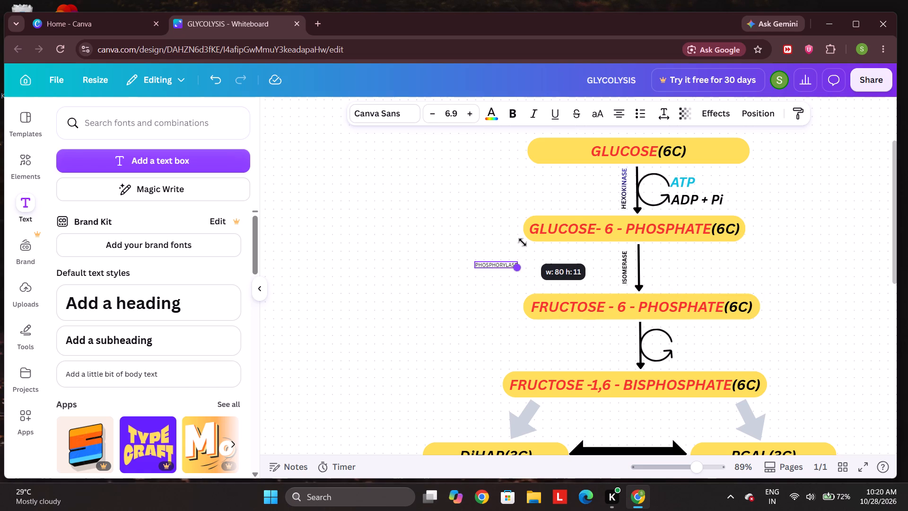
{"action": "left_click_drag", "start_coordinate": [523, 242], "coordinate": [540, 254]}
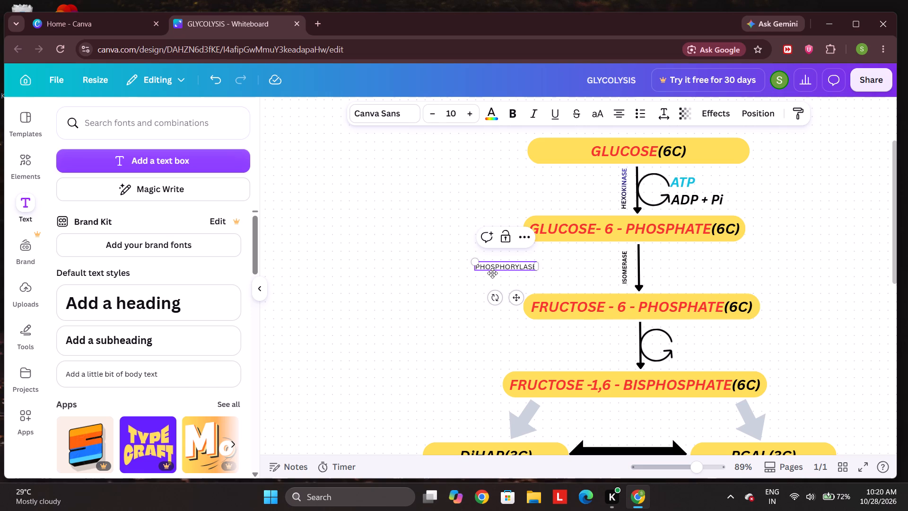
{"action": "left_click_drag", "start_coordinate": [492, 273], "coordinate": [581, 352]}
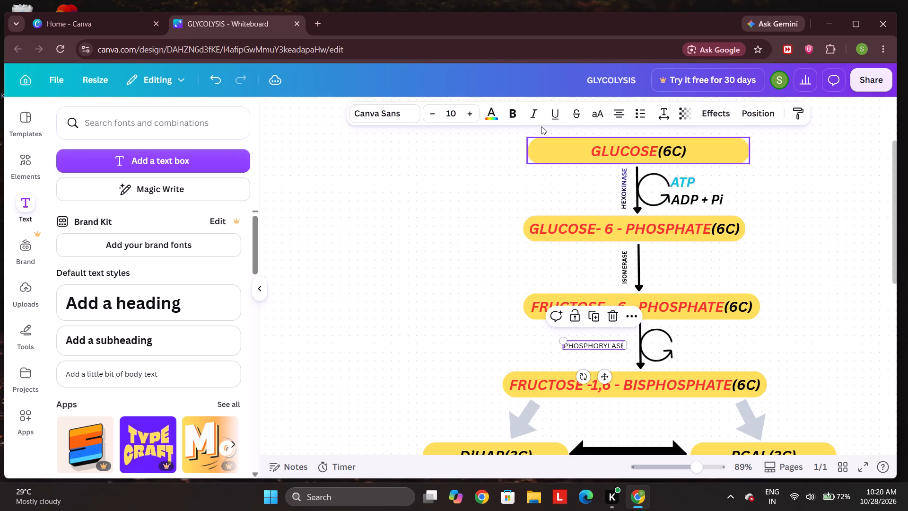
Make the PHOSPHORYLASE label bold and italic.
{"action": "left_click", "coordinate": [518, 113]}
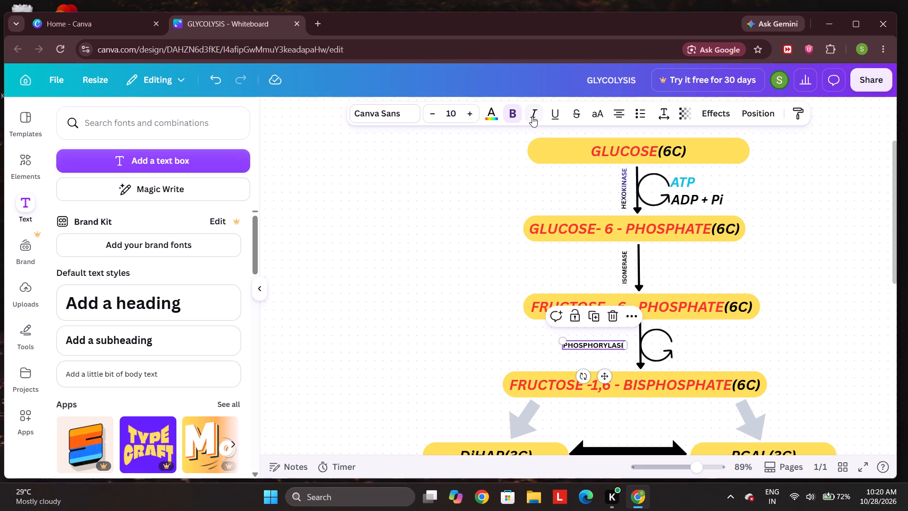
{"action": "left_click", "coordinate": [533, 116]}
{"action": "left_click_drag", "start_coordinate": [585, 378], "coordinate": [603, 375]}
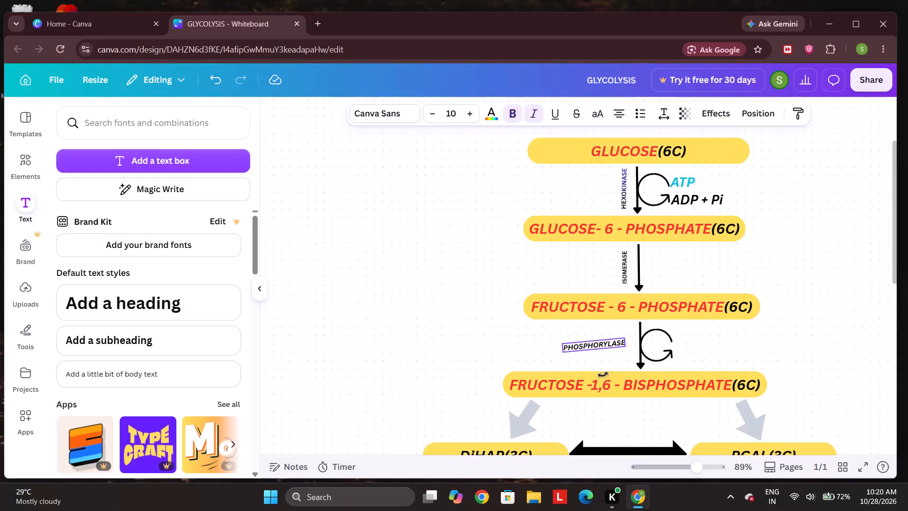
{"action": "left_click_drag", "start_coordinate": [603, 375], "coordinate": [593, 365]}
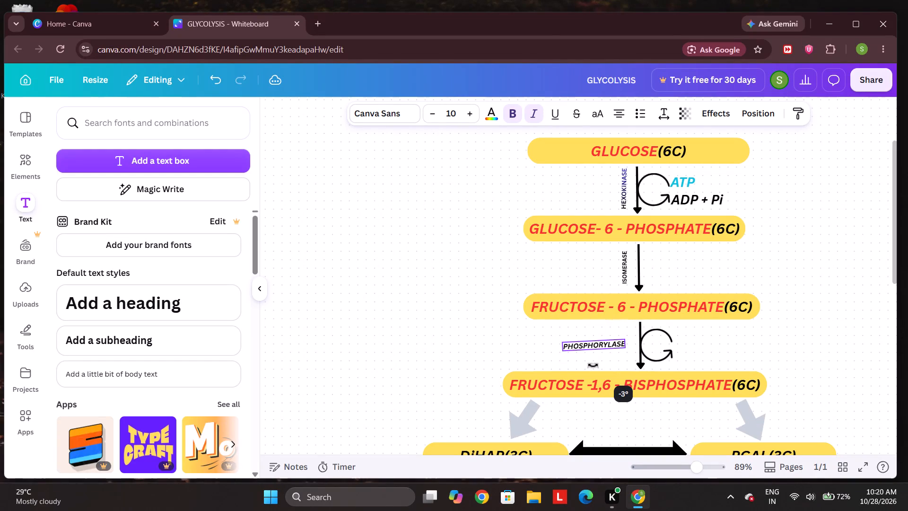
{"action": "left_click_drag", "start_coordinate": [593, 365], "coordinate": [595, 365]}
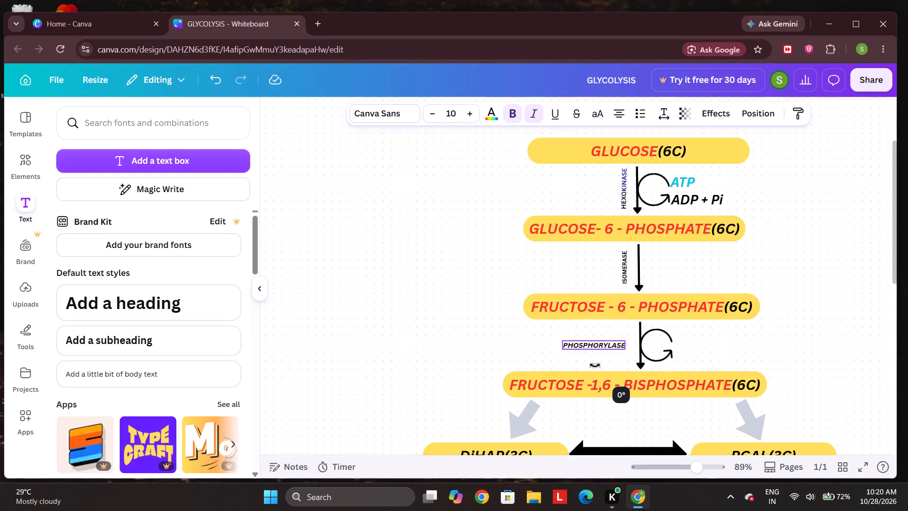
{"action": "left_click_drag", "start_coordinate": [595, 365], "coordinate": [594, 365]}
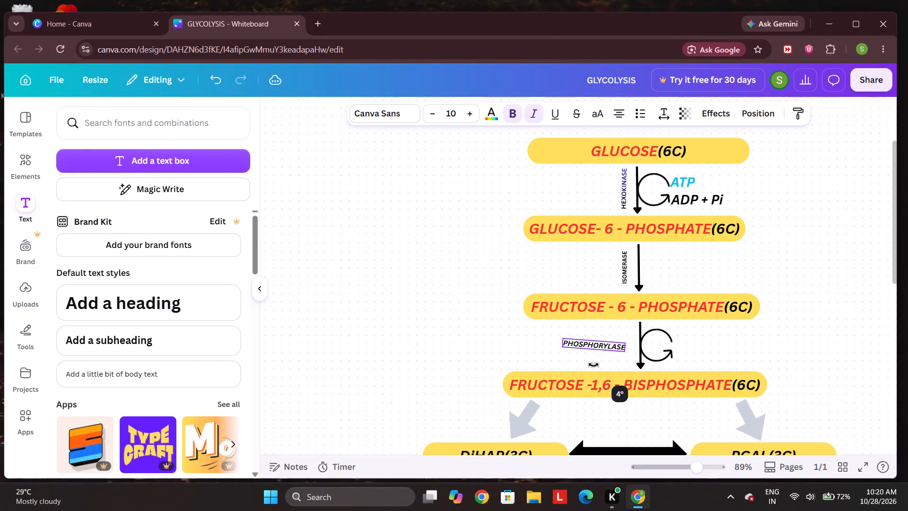
{"action": "left_click_drag", "start_coordinate": [594, 365], "coordinate": [594, 365]}
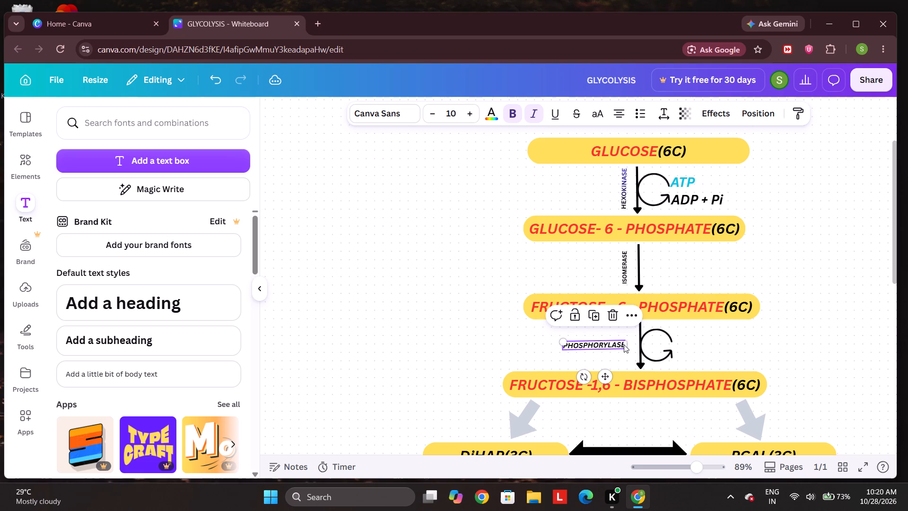
{"action": "left_click", "coordinate": [629, 344]}
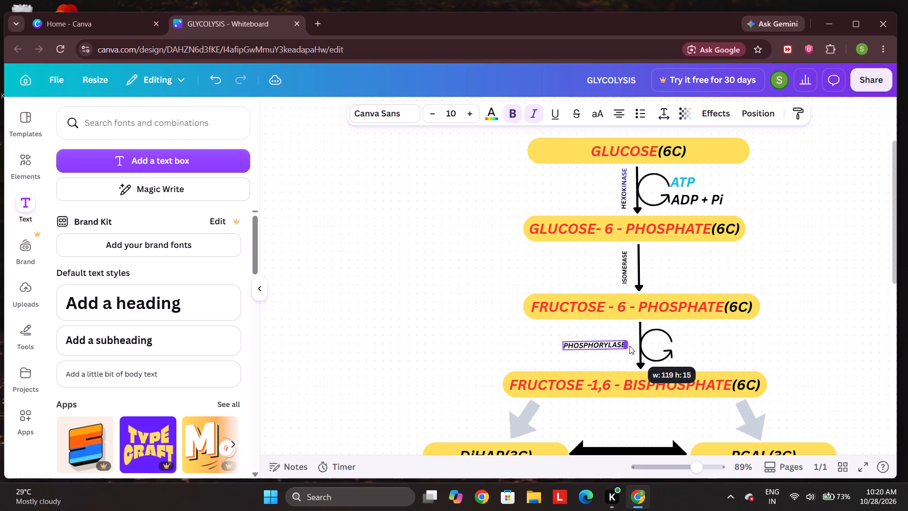
{"action": "left_click_drag", "start_coordinate": [605, 345], "coordinate": [619, 341]}
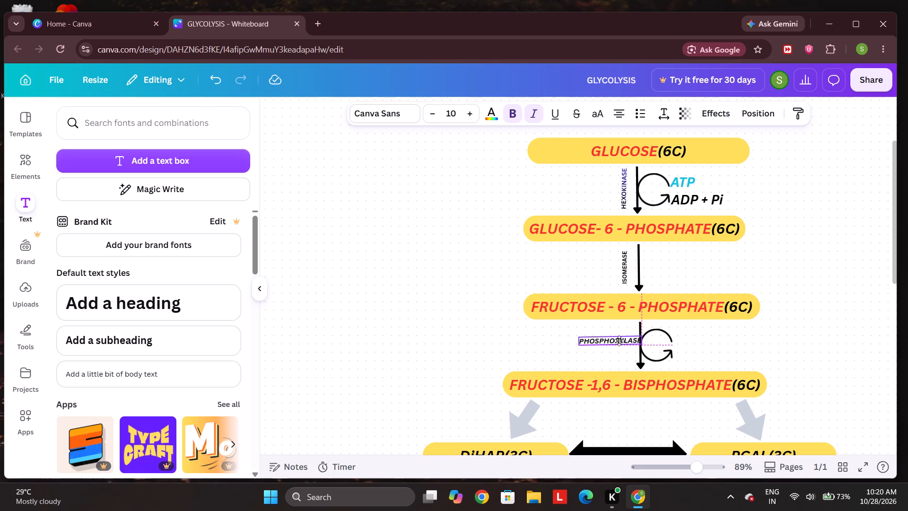
{"action": "left_click_drag", "start_coordinate": [619, 341], "coordinate": [599, 337]}
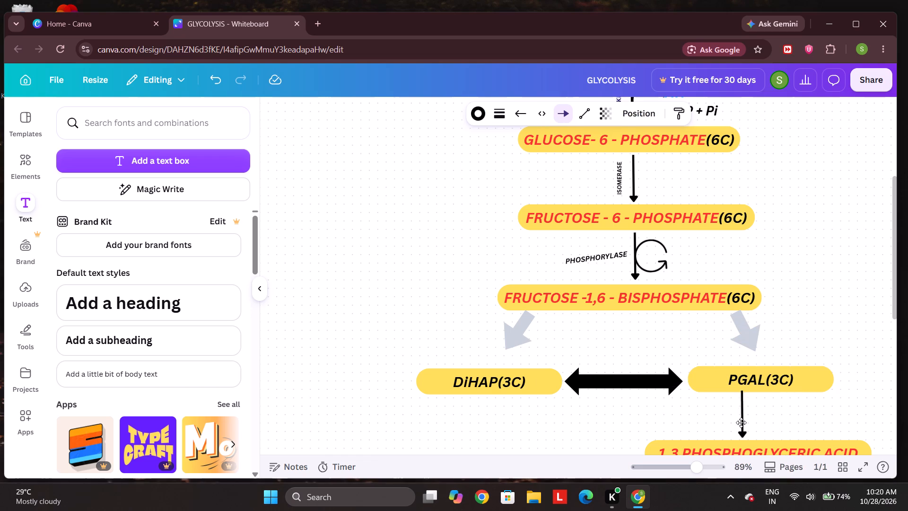
{"action": "left_click_drag", "start_coordinate": [741, 423], "coordinate": [754, 424]}
Shift the two grey diagonal arrows down and outward so they point at DiHAP(3C) and PGAL(3C).
{"action": "left_click_drag", "start_coordinate": [522, 334], "coordinate": [514, 341]}
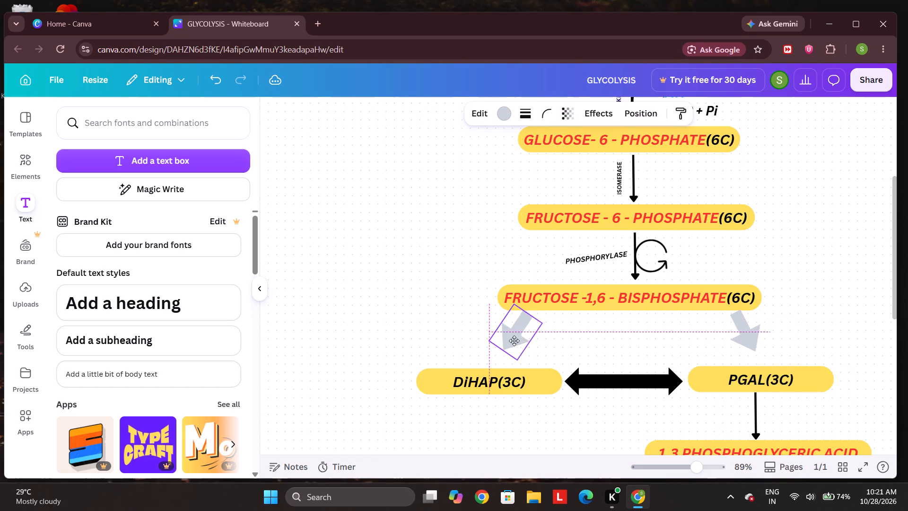
{"action": "left_click_drag", "start_coordinate": [514, 341], "coordinate": [508, 345]}
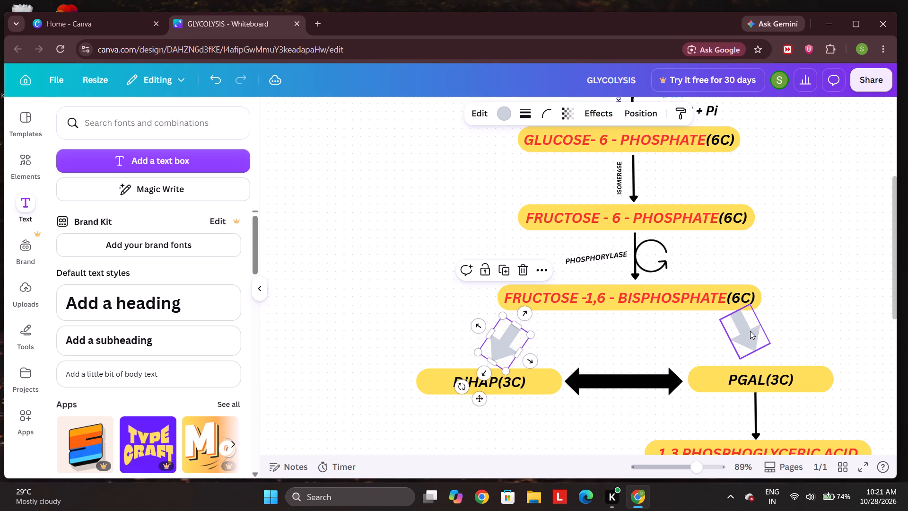
{"action": "left_click_drag", "start_coordinate": [750, 331], "coordinate": [755, 341]}
Move the FRUCTOSE -1,6 - BISPHOSPHATE(6C) box down, closer to the grey diagonal arrows.
{"action": "left_click_drag", "start_coordinate": [621, 302], "coordinate": [621, 308]}
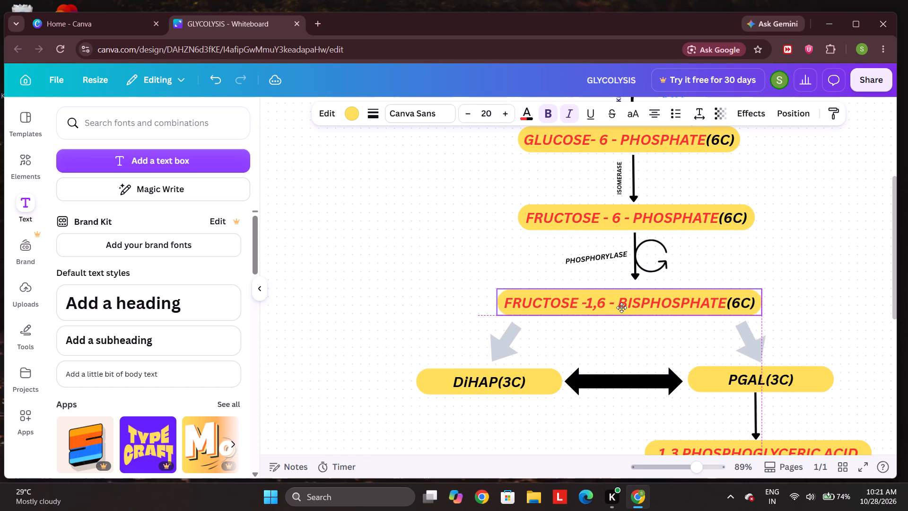
{"action": "left_click_drag", "start_coordinate": [621, 308], "coordinate": [622, 312]}
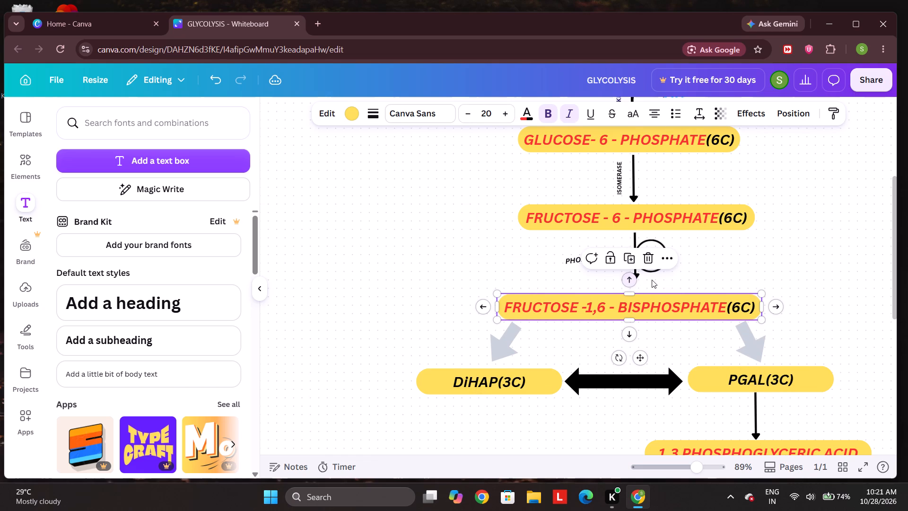
Extend the arrow below FRUCTOSE - 6 - PHOSPHATE(6C) down to the FRUCTOSE -1,6 - BISPHOSPHATE(6C) box and straighten it to 90°.
{"action": "left_click", "coordinate": [652, 280]}
{"action": "left_click", "coordinate": [637, 275]}
{"action": "left_click_drag", "start_coordinate": [635, 280], "coordinate": [636, 288]}
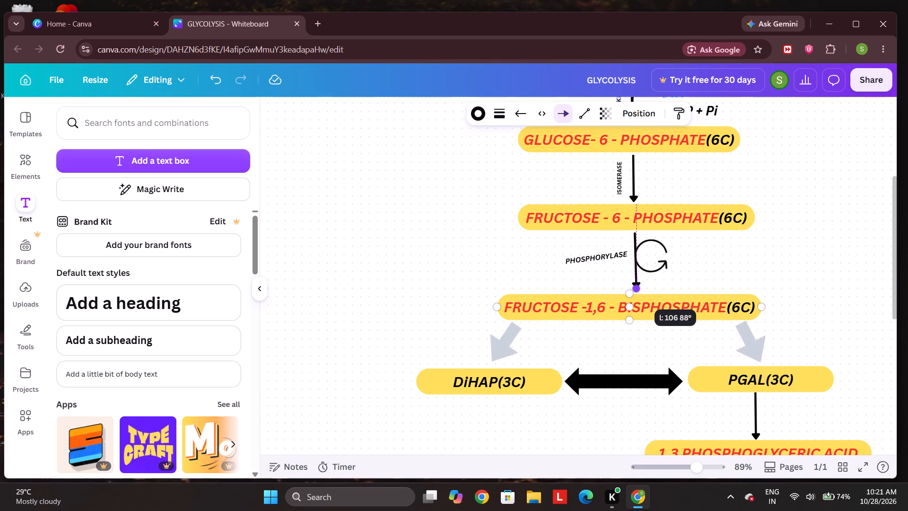
{"action": "left_click_drag", "start_coordinate": [636, 288], "coordinate": [636, 291]}
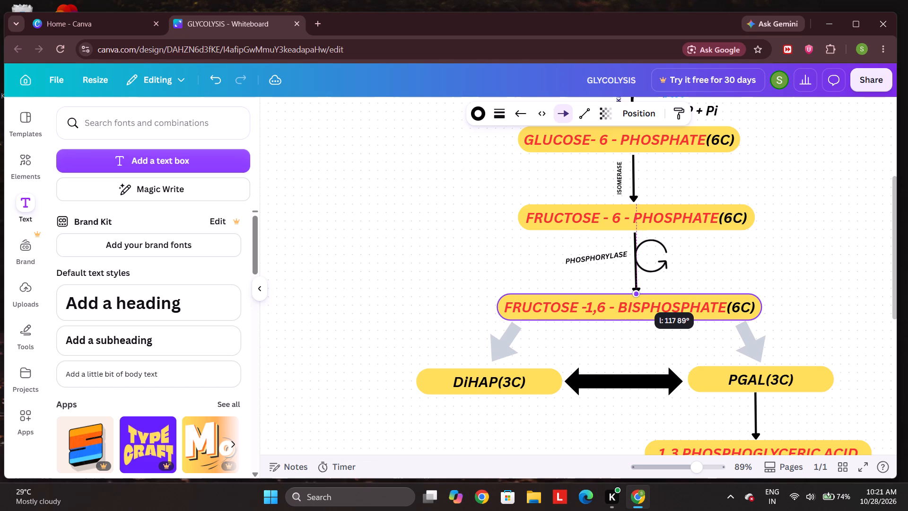
{"action": "left_click_drag", "start_coordinate": [636, 291], "coordinate": [636, 291]}
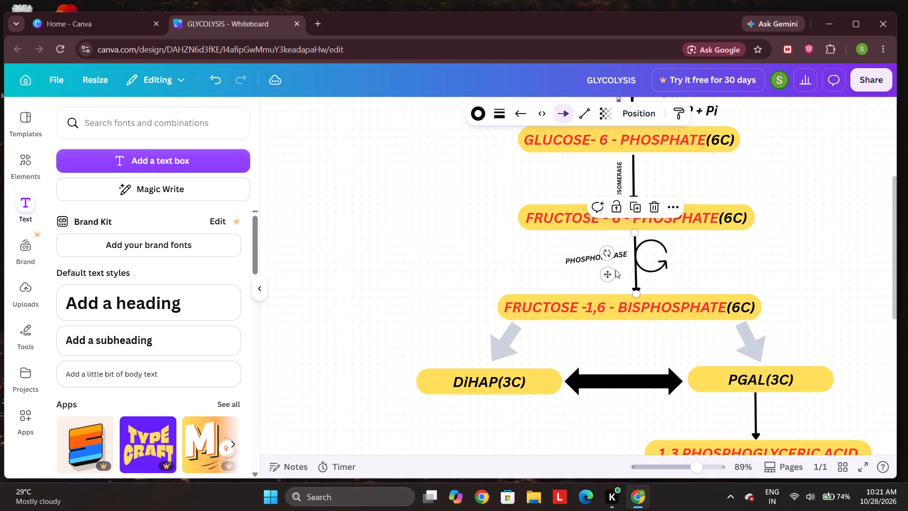
{"action": "left_click_drag", "start_coordinate": [607, 255], "coordinate": [612, 254]}
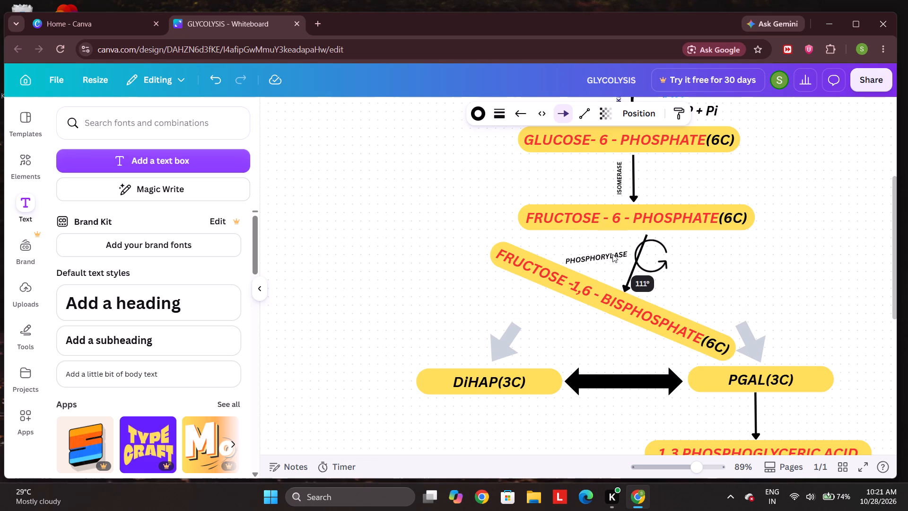
{"action": "left_click_drag", "start_coordinate": [612, 254], "coordinate": [610, 263]}
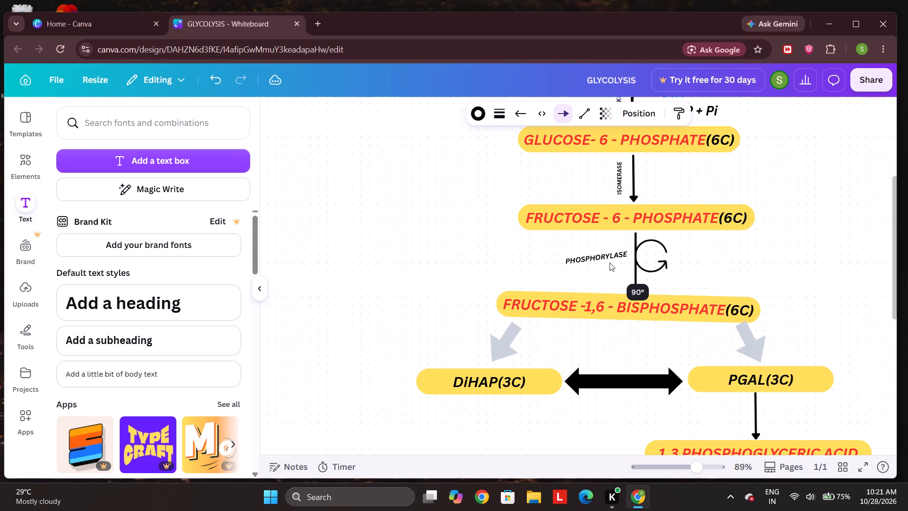
{"action": "left_click_drag", "start_coordinate": [610, 263], "coordinate": [608, 263]}
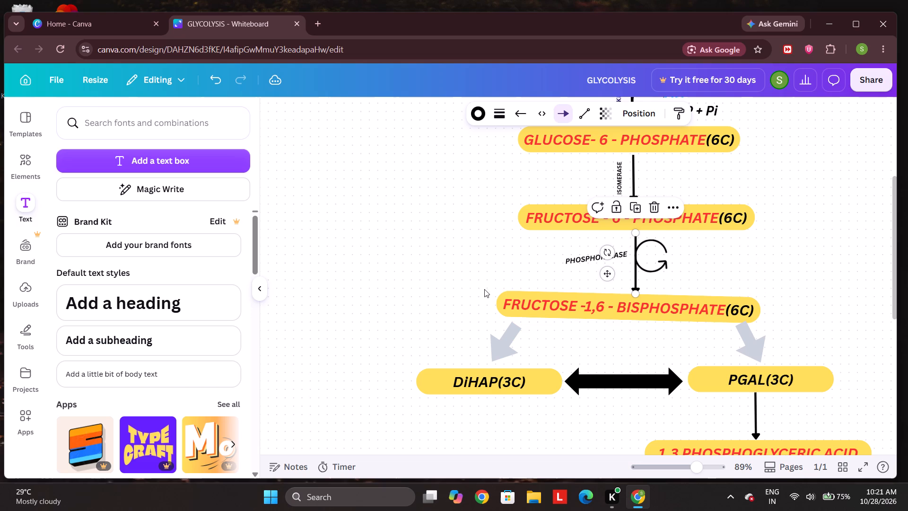
Rotate the tilted FRUCTOSE -1,6 - BISPHOSPHATE(6C) box back to horizontal.
{"action": "left_click", "coordinate": [468, 287]}
{"action": "left_click", "coordinate": [531, 308]}
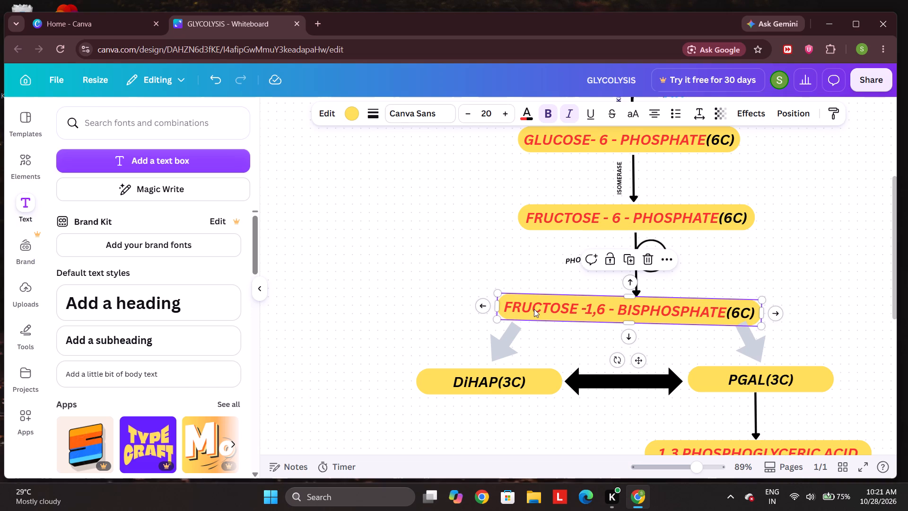
{"action": "left_click", "coordinate": [761, 326]}
{"action": "left_click", "coordinate": [621, 358]}
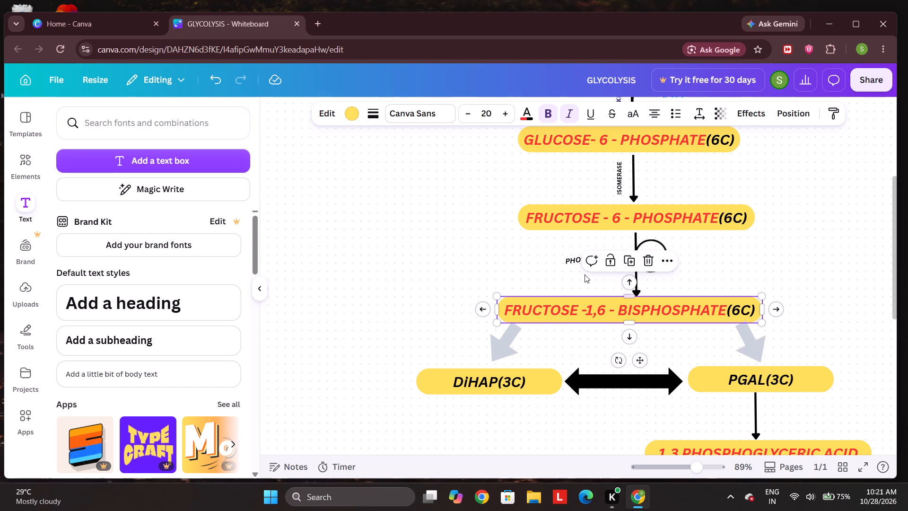
Rotate the PHOSPHORYLASE label to read vertically upward and place it close alongside the shaft of its reaction arrow.
{"action": "left_click", "coordinate": [585, 274]}
{"action": "left_click", "coordinate": [585, 262]}
{"action": "left_click_drag", "start_coordinate": [589, 293], "coordinate": [627, 284]}
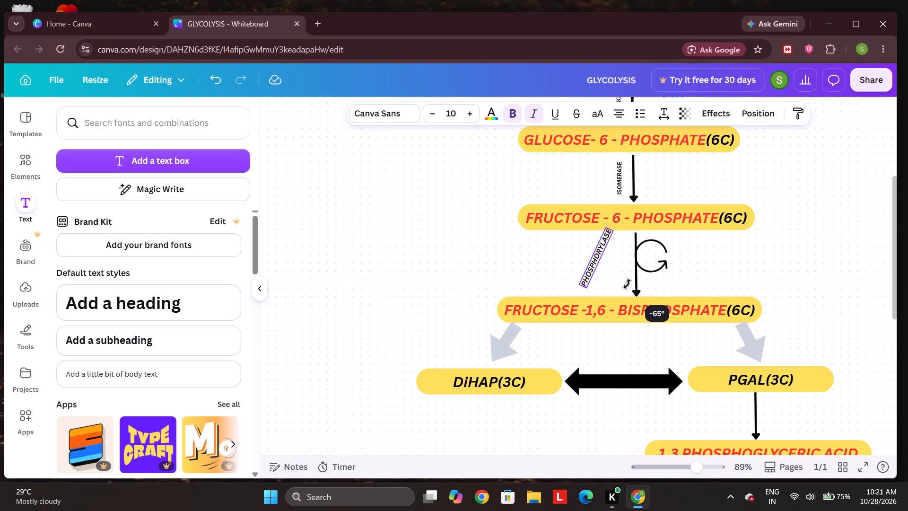
{"action": "left_click_drag", "start_coordinate": [627, 284], "coordinate": [643, 272]}
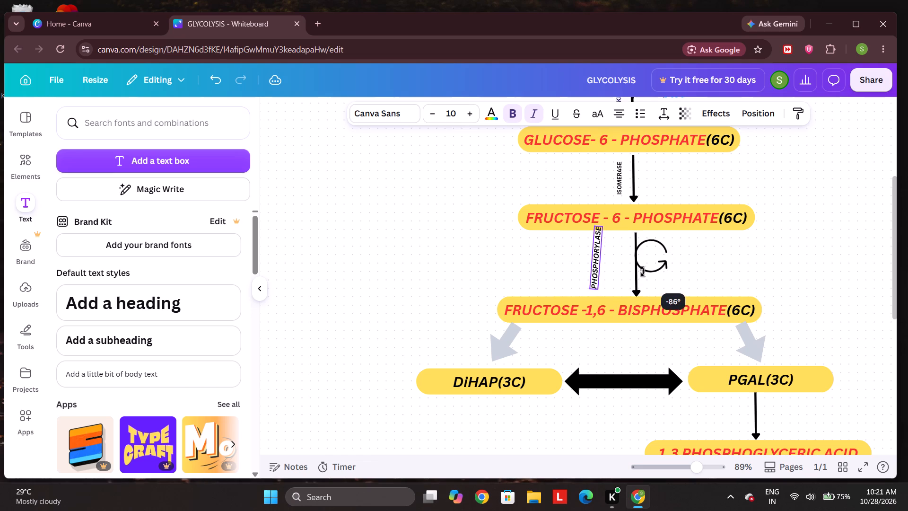
{"action": "left_click_drag", "start_coordinate": [643, 272], "coordinate": [642, 272]}
{"action": "left_click_drag", "start_coordinate": [596, 260], "coordinate": [624, 267]}
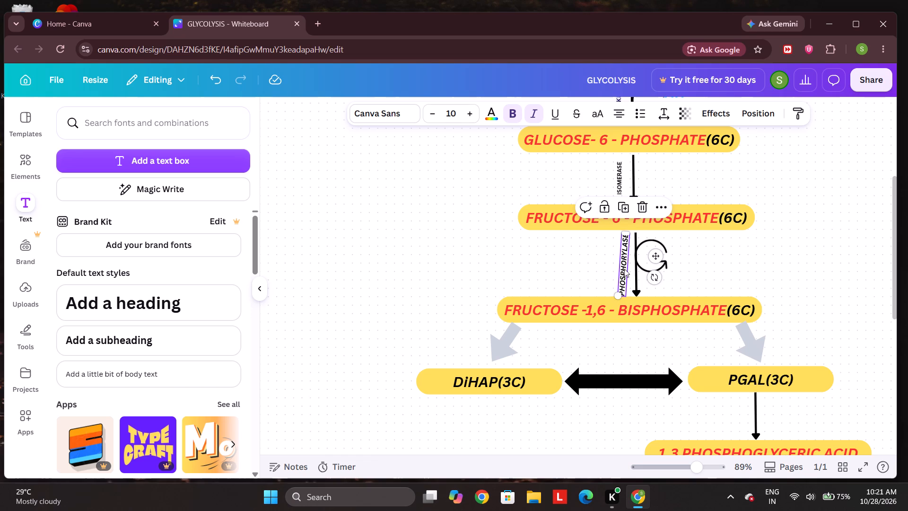
{"action": "left_click", "coordinate": [621, 269]}
{"action": "left_click", "coordinate": [589, 264]}
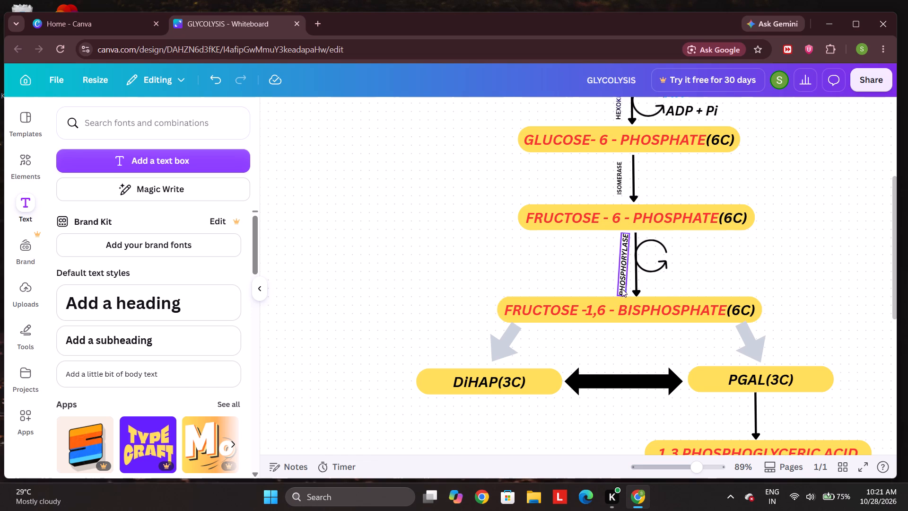
{"action": "left_click", "coordinate": [622, 282]}
{"action": "left_click_drag", "start_coordinate": [652, 282], "coordinate": [655, 281]}
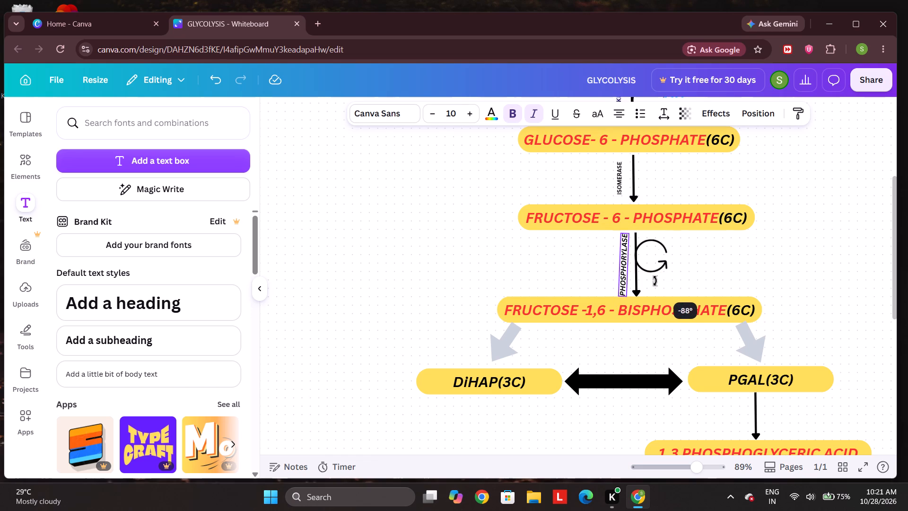
{"action": "left_click_drag", "start_coordinate": [655, 281], "coordinate": [665, 279]}
Lengthen the ISOMERASE text box slightly toward the GLUCOSE- 6 - PHOSPHATE(6C) box.
{"action": "left_click", "coordinate": [619, 176]}
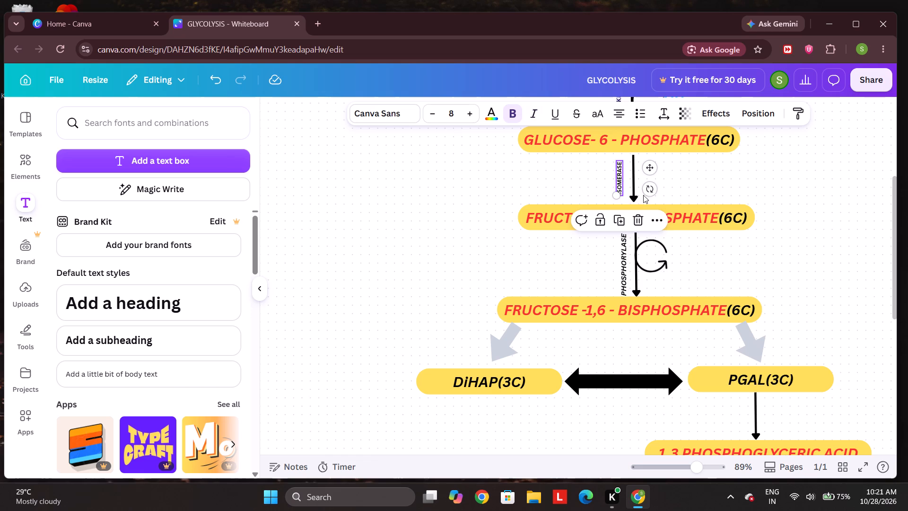
{"action": "left_click_drag", "start_coordinate": [620, 159], "coordinate": [619, 152]}
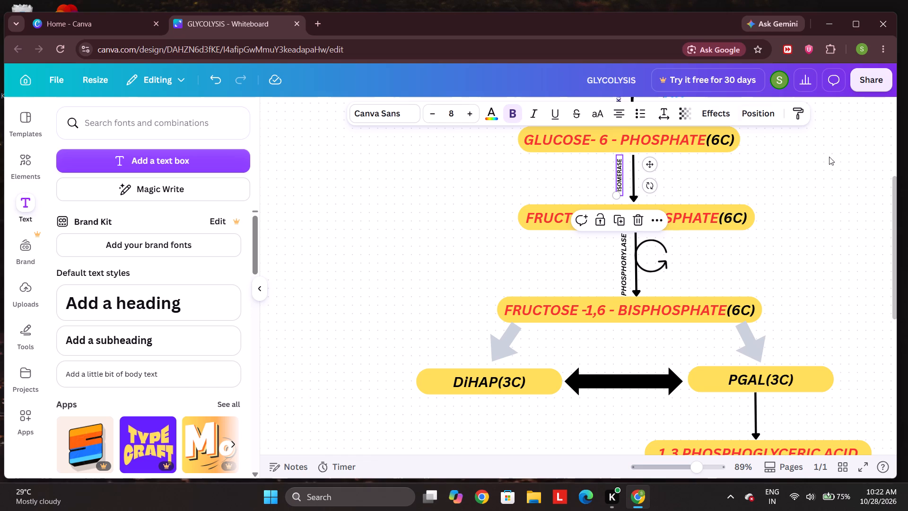
Duplicate the ATP label and place the copy at the upper end of the circular arrow beside the PHOSPHORYLASE reaction.
{"action": "scroll", "coordinate": [646, 345], "scroll_direction": "down", "scroll_amount": 1}
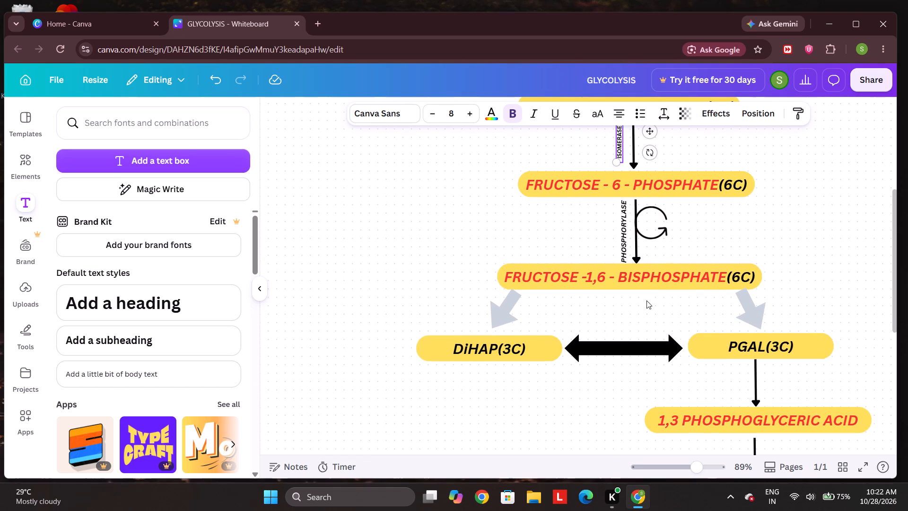
{"action": "scroll", "coordinate": [649, 266], "scroll_direction": "up", "scroll_amount": 1}
{"action": "left_click", "coordinate": [741, 284]}
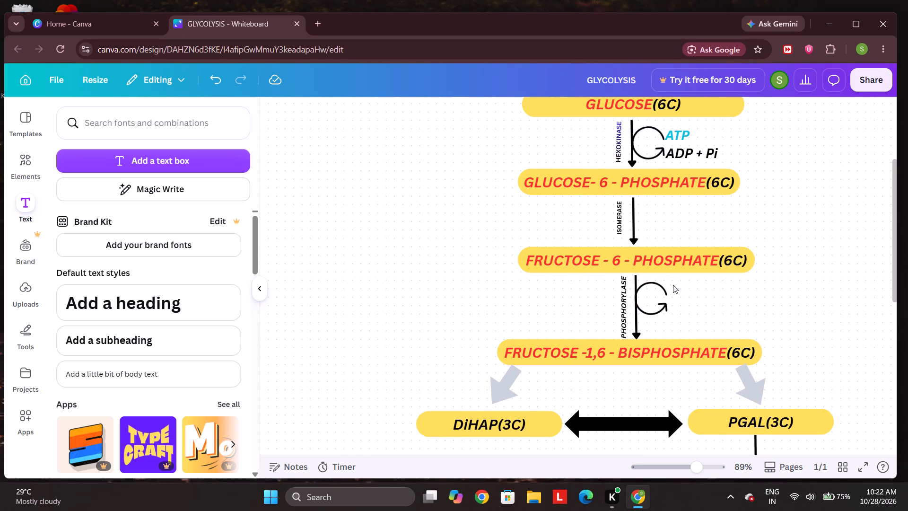
{"action": "left_click", "coordinate": [674, 133]}
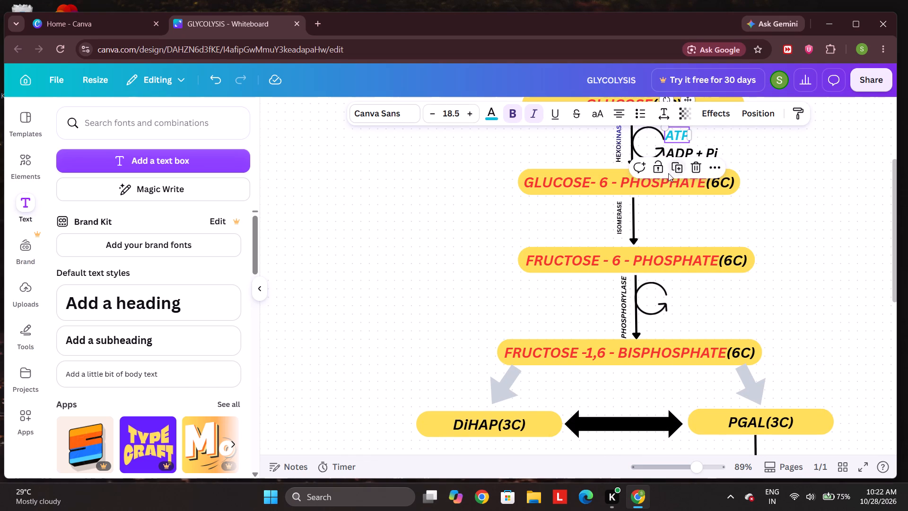
{"action": "left_click", "coordinate": [676, 167]}
{"action": "left_click_drag", "start_coordinate": [683, 143], "coordinate": [690, 308]}
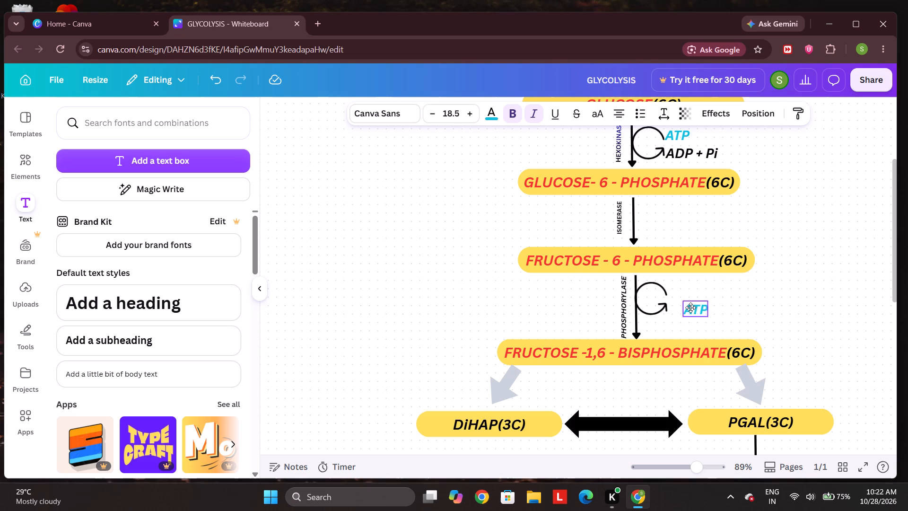
{"action": "left_click_drag", "start_coordinate": [690, 308], "coordinate": [679, 291]}
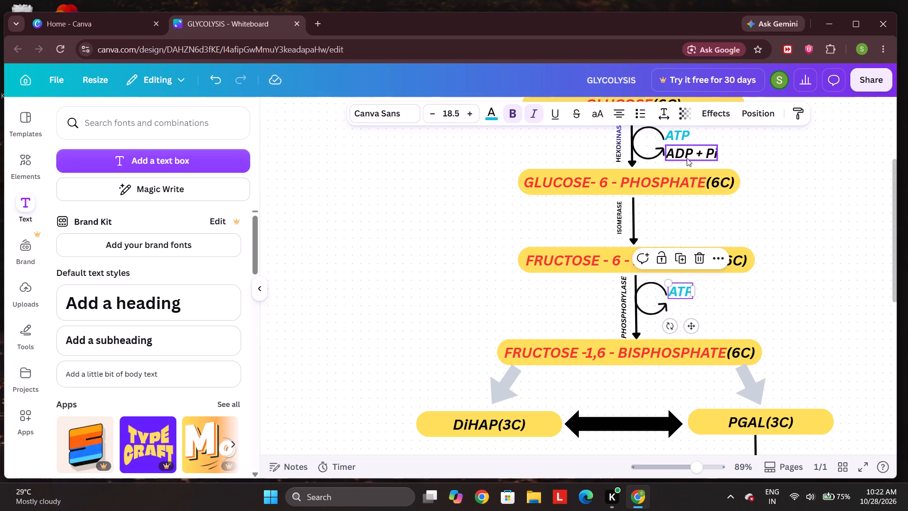
{"action": "left_click", "coordinate": [685, 152]}
{"action": "left_click", "coordinate": [687, 183]}
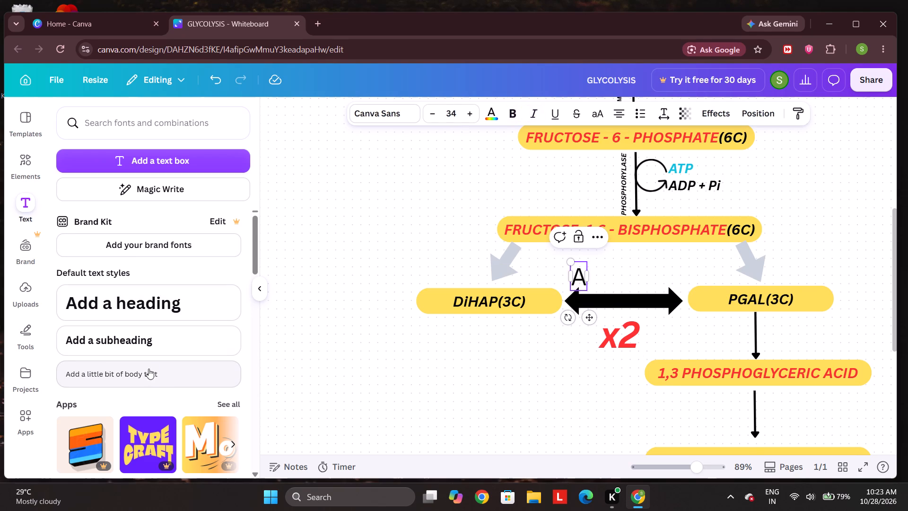
{"action": "type", "text": "LDOS"}
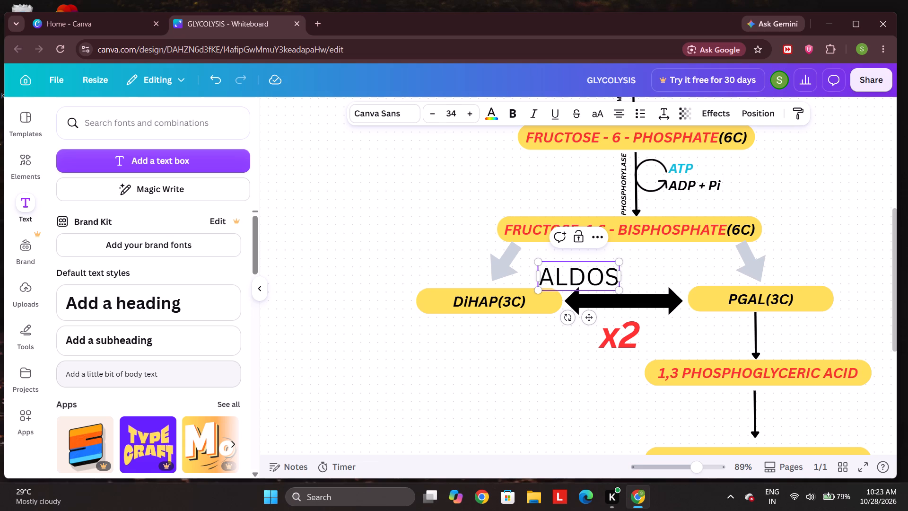
{"action": "key", "text": "BackSpace"}
{"action": "key", "text": "BackSpace"}
{"action": "key", "text": "l"}
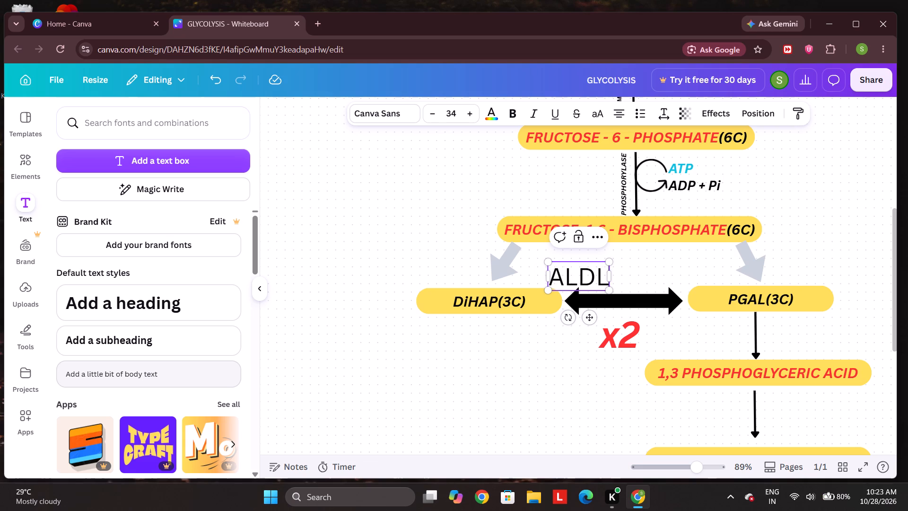
{"action": "key", "text": "BackSpace"}
{"action": "type", "text": "OLASE"}
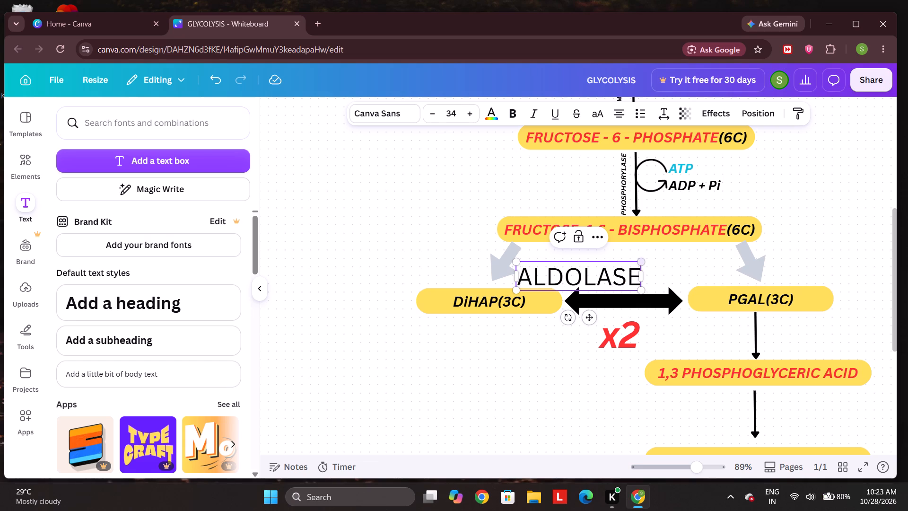
Make the ALDOLASE text bold and italic.
{"action": "left_click_drag", "start_coordinate": [635, 273], "coordinate": [513, 285]}
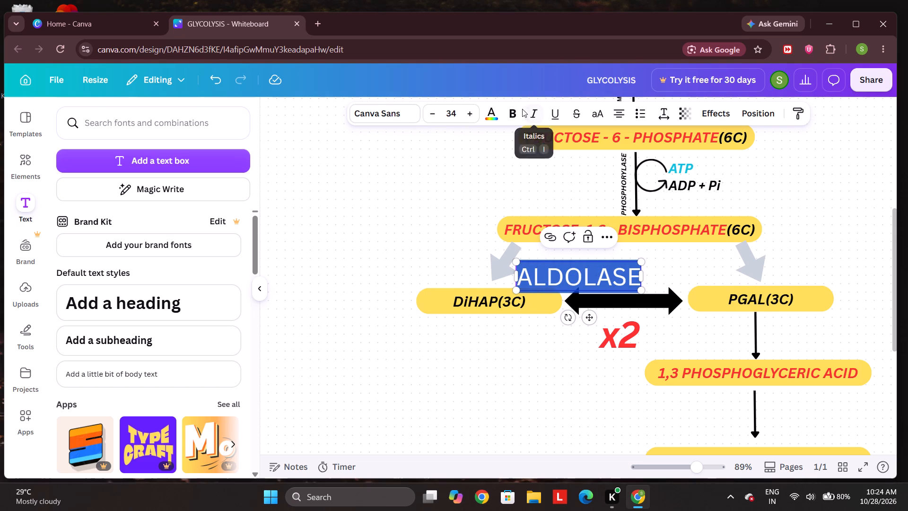
{"action": "left_click", "coordinate": [519, 109]}
{"action": "left_click", "coordinate": [531, 112]}
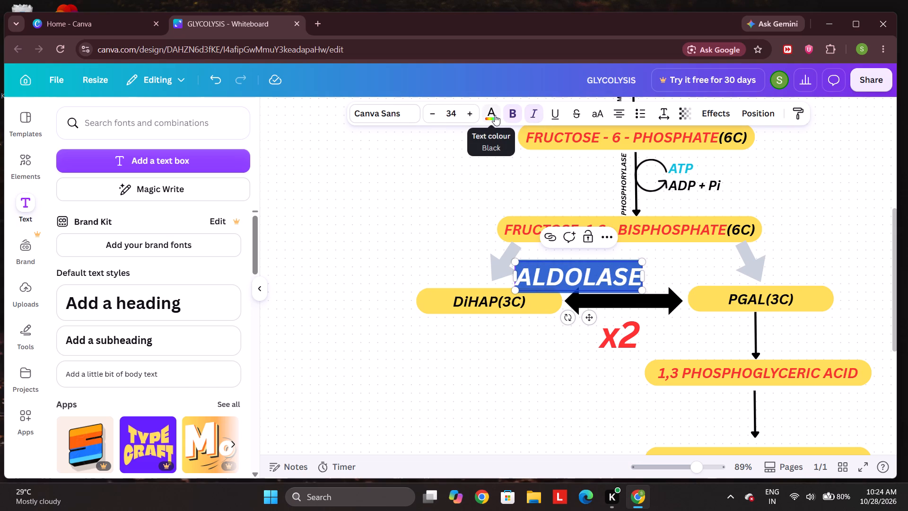
{"action": "left_click", "coordinate": [501, 350]}
Move the ALDOLASE label up between the two grey arrows, just below the FRUCTOSE -1,6 - BISPHOSPHATE(6C) box.
{"action": "left_click_drag", "start_coordinate": [560, 271], "coordinate": [587, 264]}
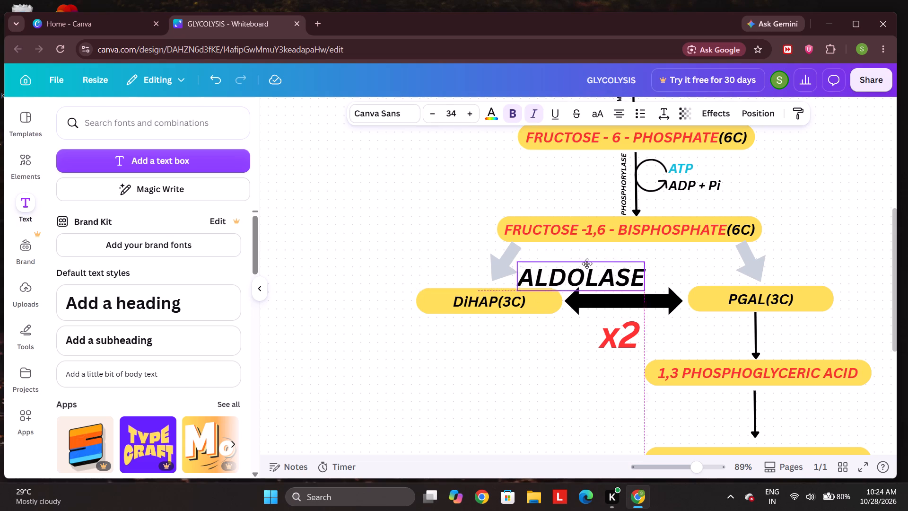
{"action": "left_click_drag", "start_coordinate": [587, 264], "coordinate": [606, 253]}
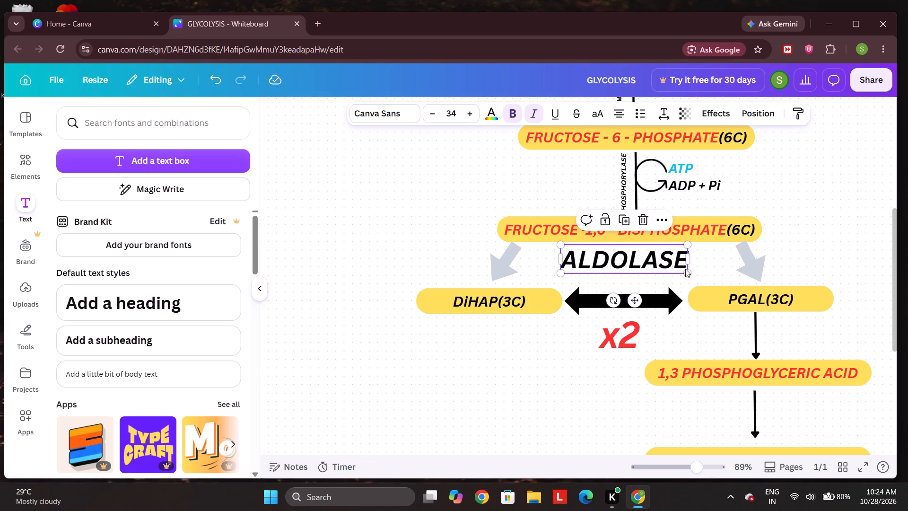
Shrink the ALDOLASE label to font size 22.8 and centre it between the two grey arrows.
{"action": "left_click_drag", "start_coordinate": [692, 273], "coordinate": [659, 263]}
{"action": "left_click_drag", "start_coordinate": [619, 256], "coordinate": [635, 262]}
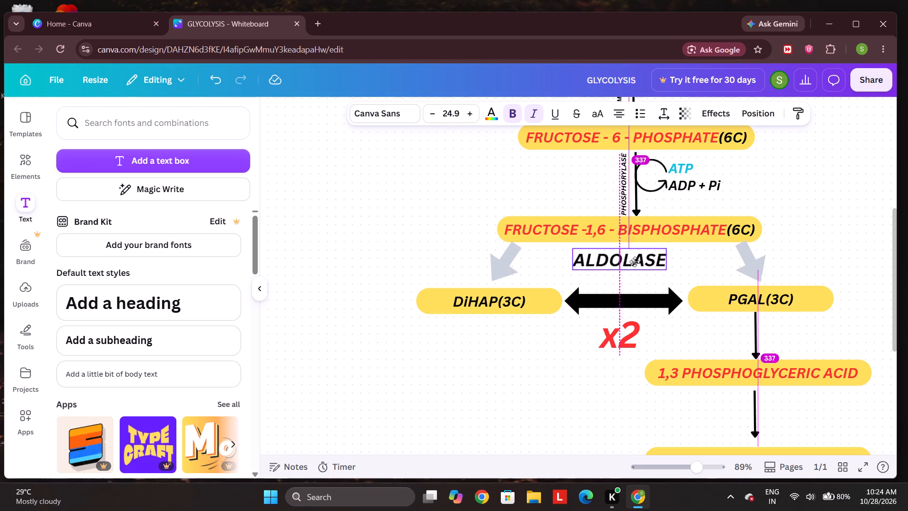
{"action": "left_click_drag", "start_coordinate": [635, 262], "coordinate": [639, 261]}
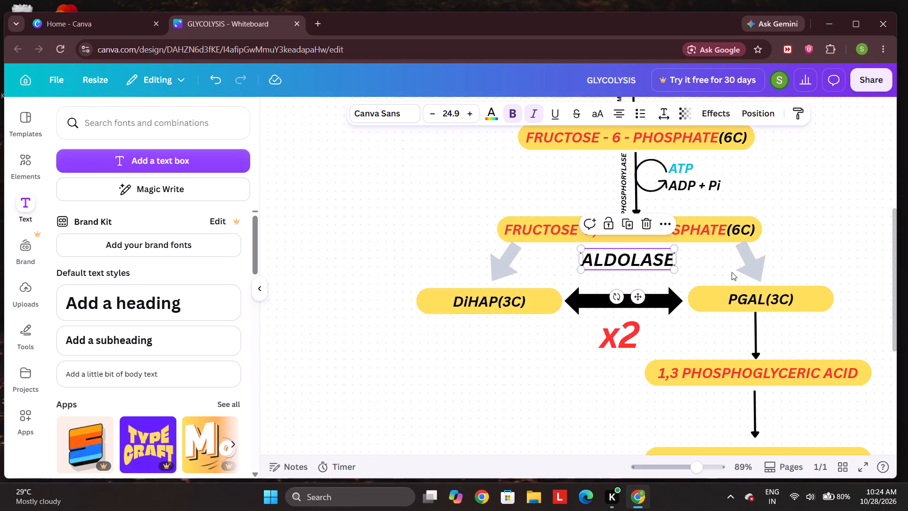
{"action": "left_click", "coordinate": [747, 266]}
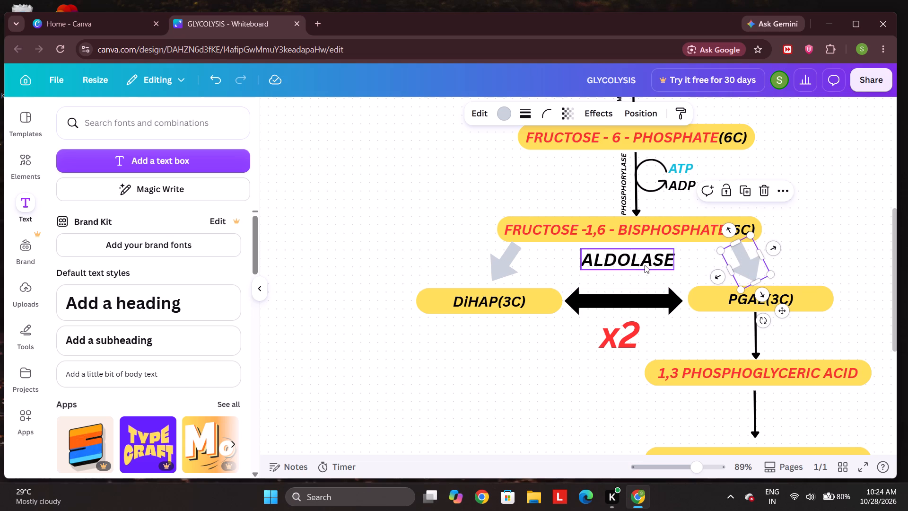
{"action": "left_click", "coordinate": [668, 262]}
{"action": "left_click_drag", "start_coordinate": [675, 269], "coordinate": [667, 265]}
{"action": "left_click", "coordinate": [627, 256]}
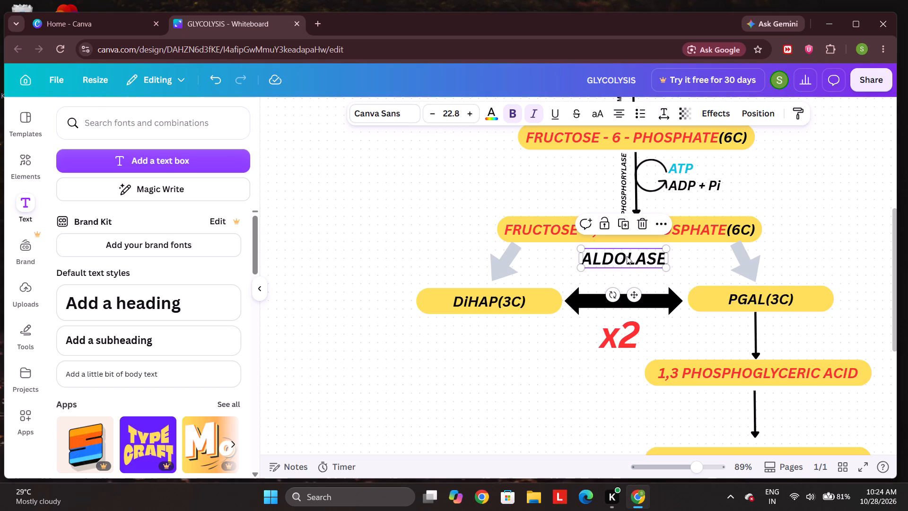
{"action": "left_click", "coordinate": [493, 361]}
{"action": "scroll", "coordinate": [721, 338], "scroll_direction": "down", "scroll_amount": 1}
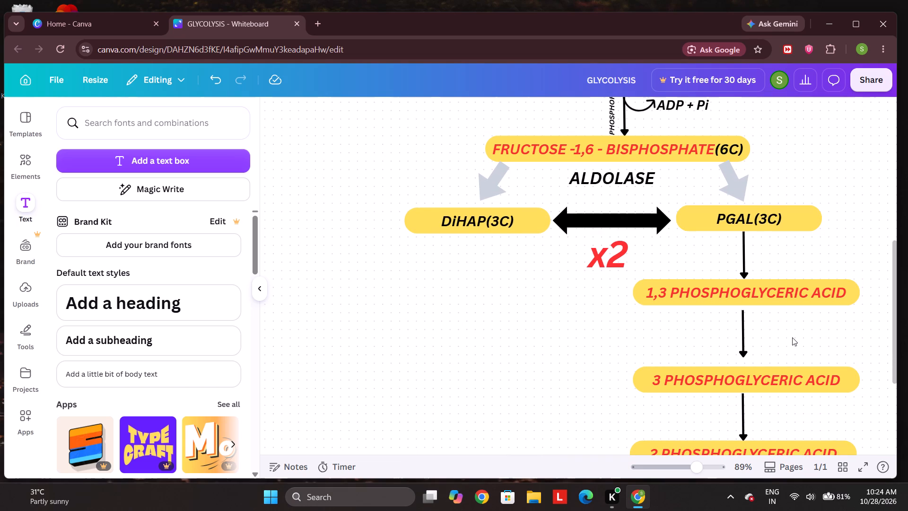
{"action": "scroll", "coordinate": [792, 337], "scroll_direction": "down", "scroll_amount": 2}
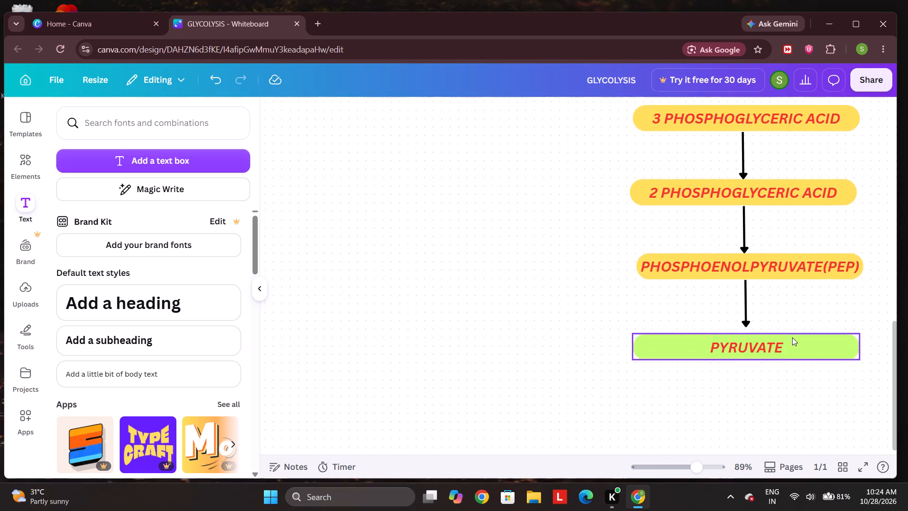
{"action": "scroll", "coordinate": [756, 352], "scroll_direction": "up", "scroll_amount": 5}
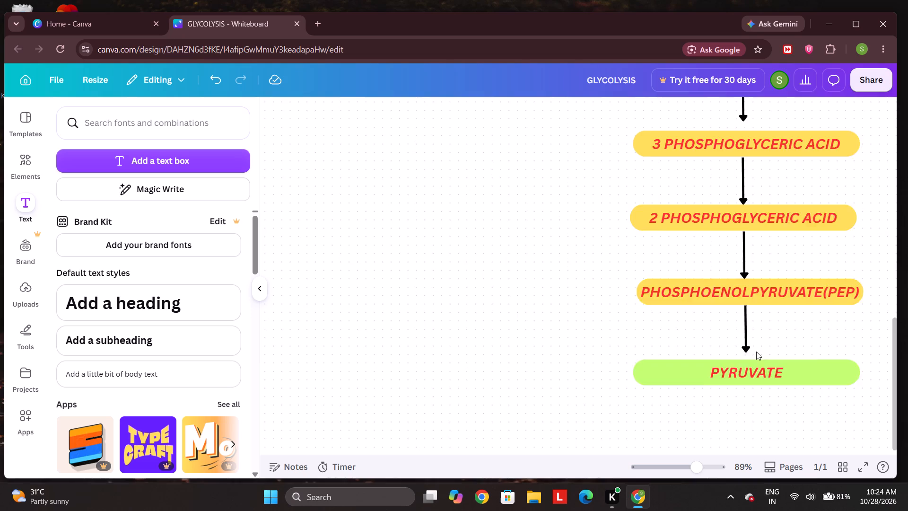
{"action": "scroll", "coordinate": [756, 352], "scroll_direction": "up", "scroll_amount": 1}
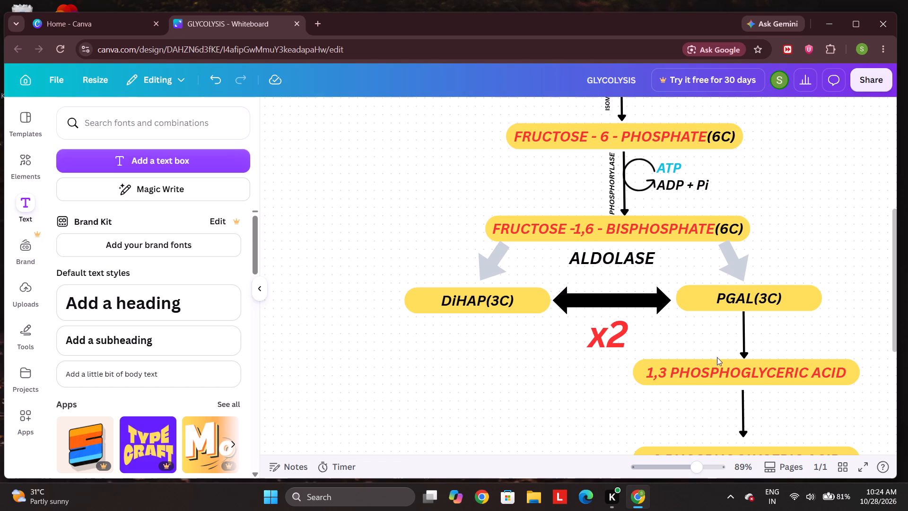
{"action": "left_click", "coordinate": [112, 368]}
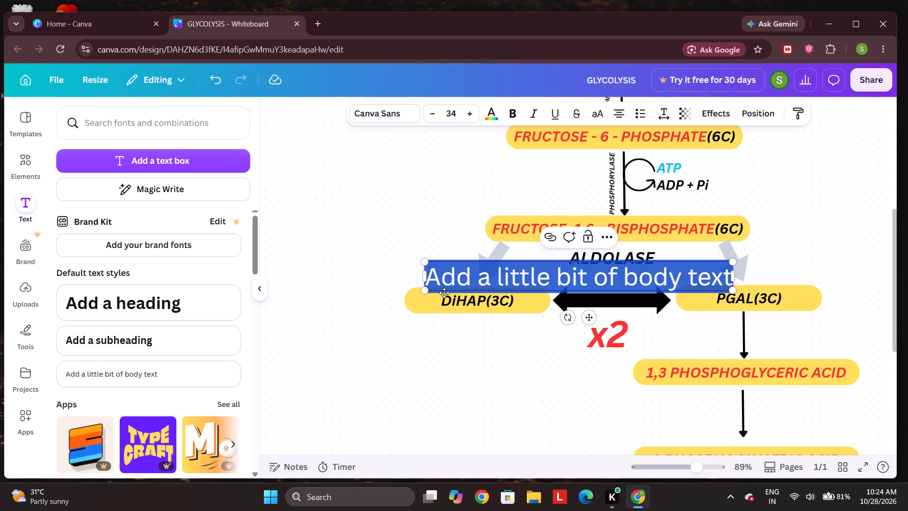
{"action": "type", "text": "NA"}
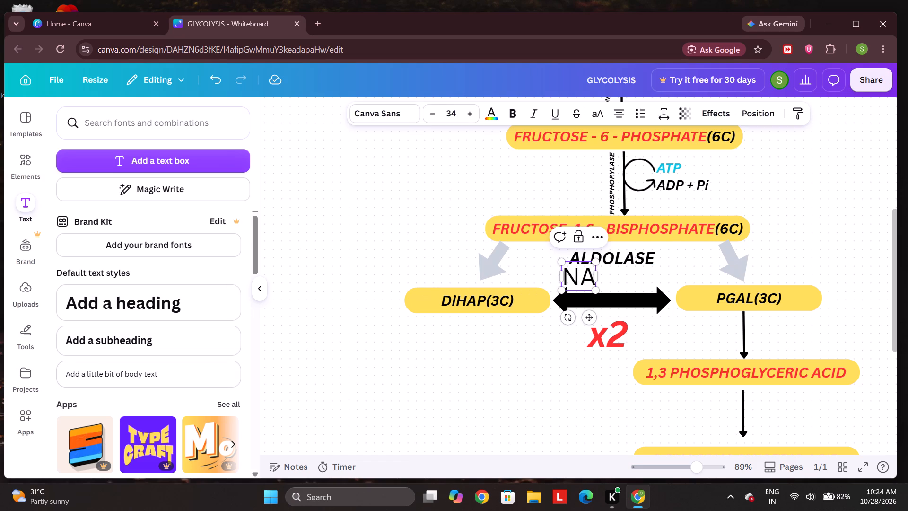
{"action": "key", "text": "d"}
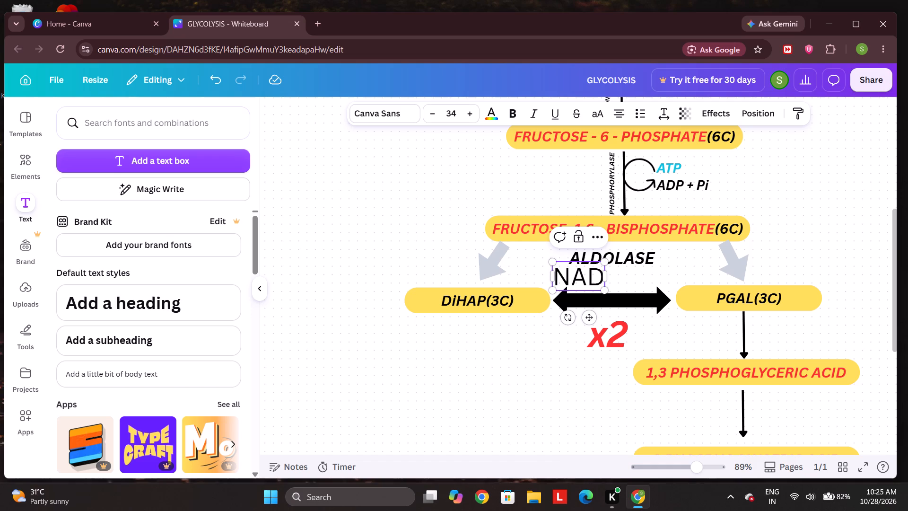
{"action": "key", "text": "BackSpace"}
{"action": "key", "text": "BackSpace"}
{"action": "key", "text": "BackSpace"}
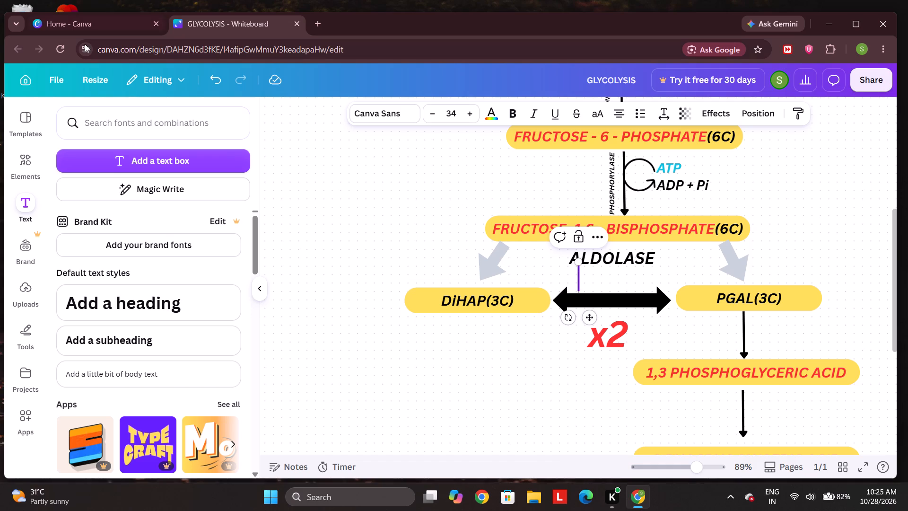
Search the web for nad+ in a new browser tab and look through the results.
{"action": "left_click", "coordinate": [320, 29]}
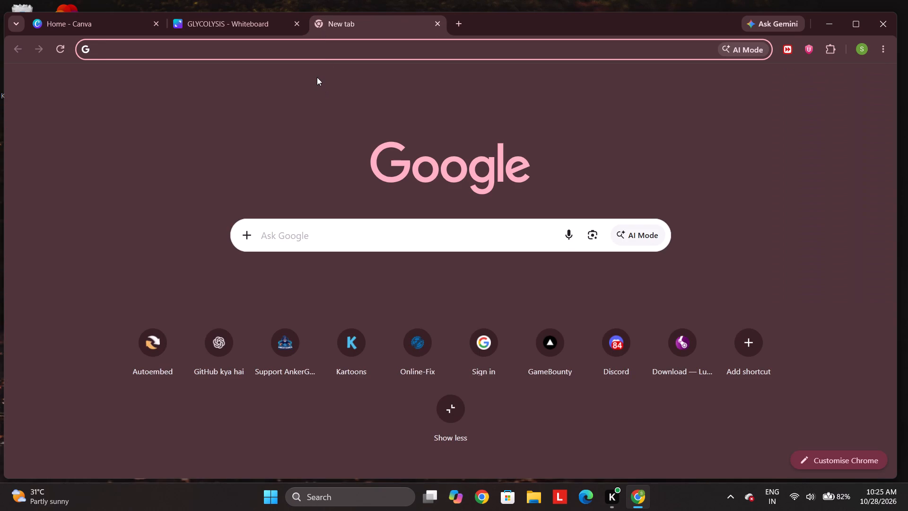
{"action": "type", "text": "na"}
{"action": "key", "text": "d"}
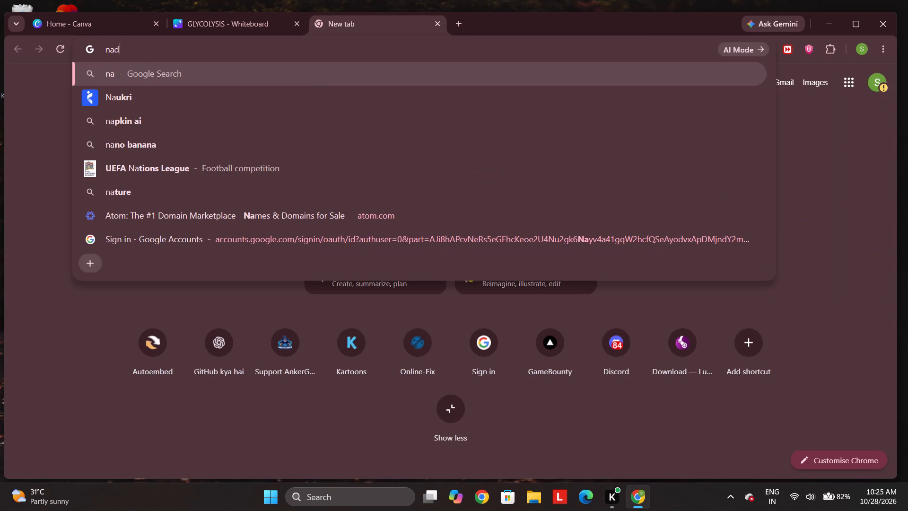
{"action": "key", "text": "shift+plus"}
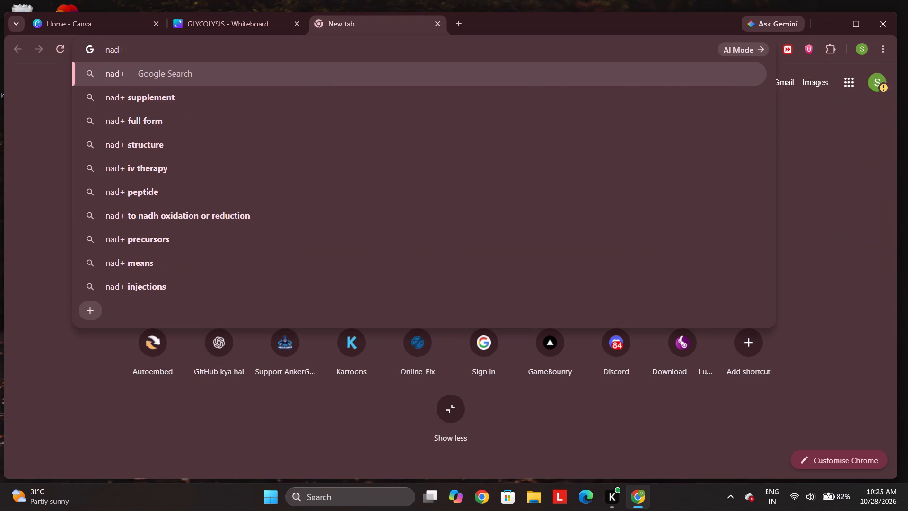
{"action": "key", "text": "Return"}
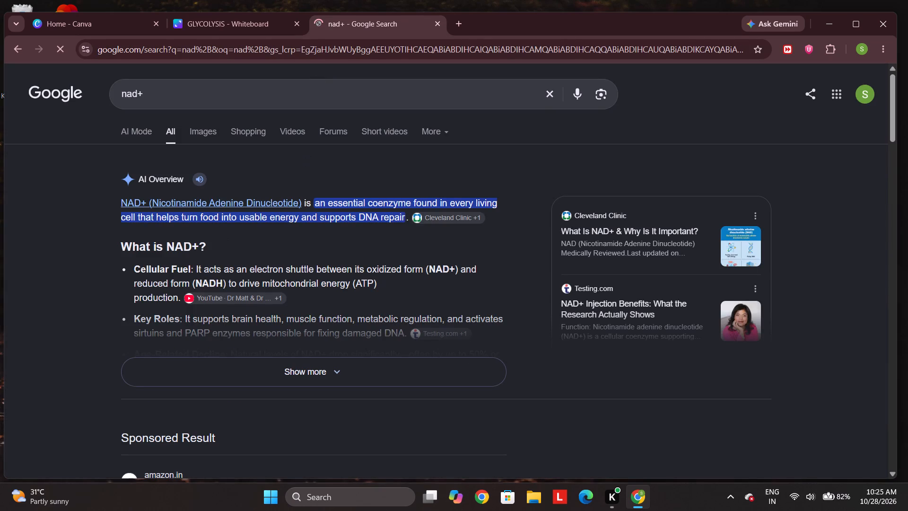
{"action": "scroll", "coordinate": [329, 260], "scroll_direction": "down", "scroll_amount": 4}
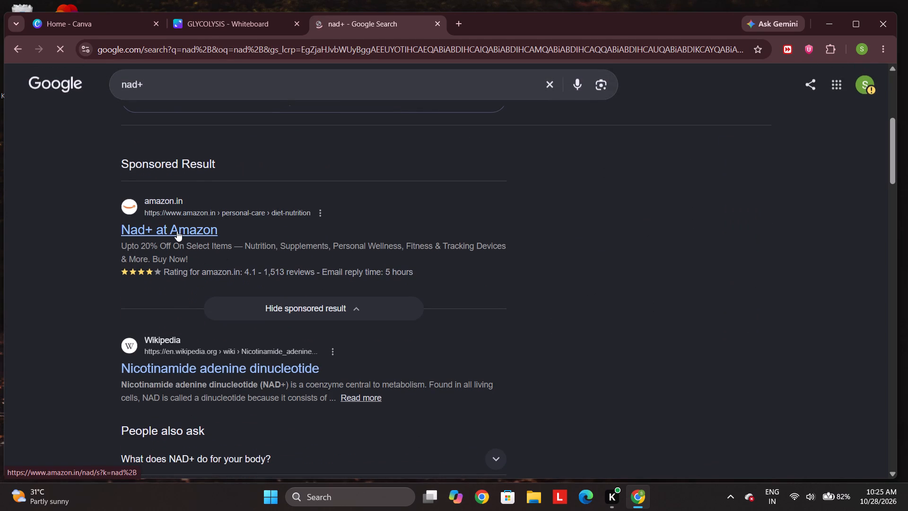
{"action": "scroll", "coordinate": [177, 231], "scroll_direction": "down", "scroll_amount": 2}
{"action": "scroll", "coordinate": [332, 111], "scroll_direction": "down", "scroll_amount": 1}
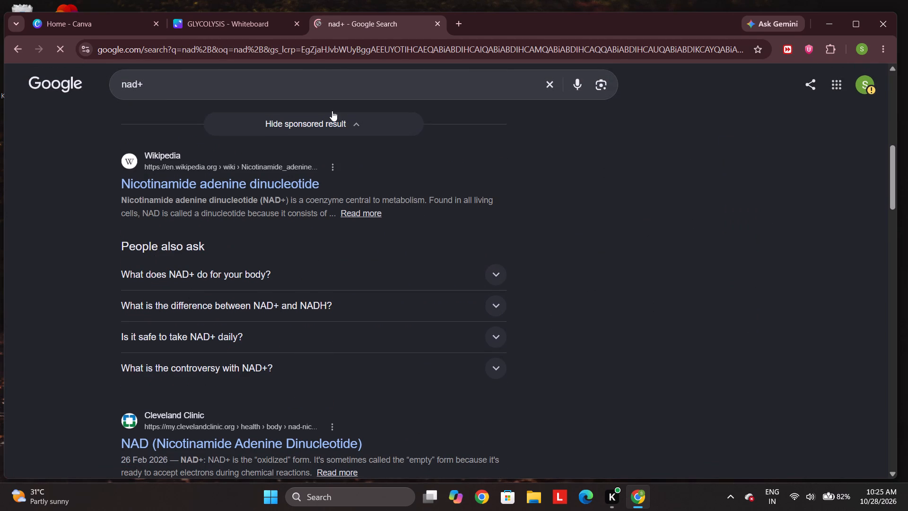
{"action": "scroll", "coordinate": [332, 111], "scroll_direction": "down", "scroll_amount": 1}
Refine the web search to nad+ symbol.
{"action": "left_click", "coordinate": [323, 87]}
{"action": "key", "text": "space"}
{"action": "type", "text": "sy"}
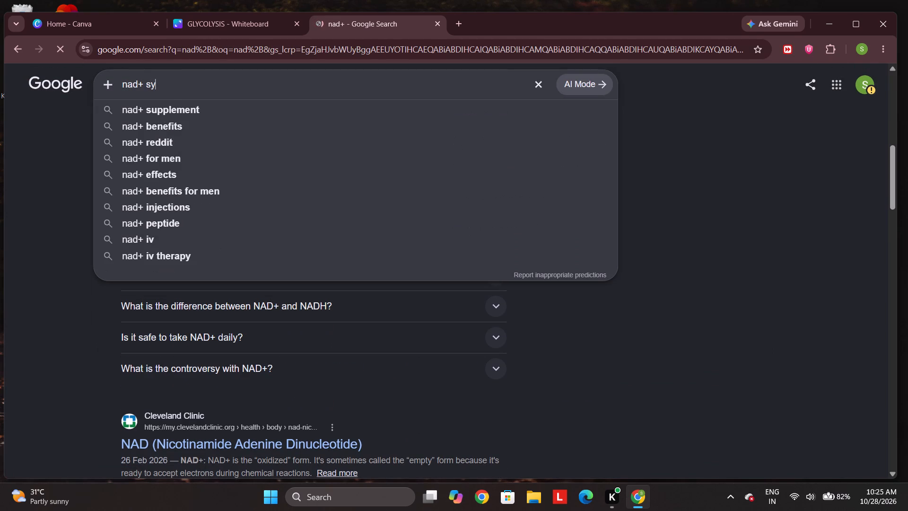
{"action": "type", "text": "mb"}
{"action": "left_click", "coordinate": [193, 111]}
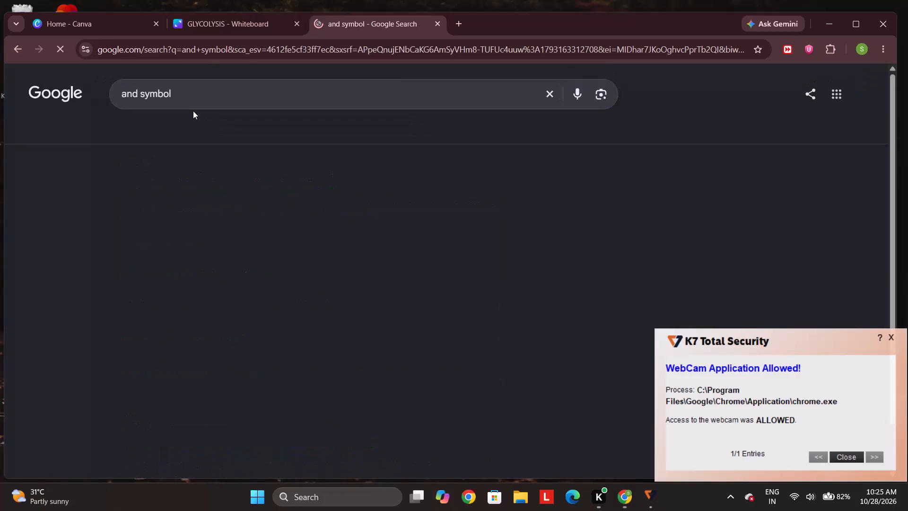
{"action": "left_click", "coordinate": [138, 93]}
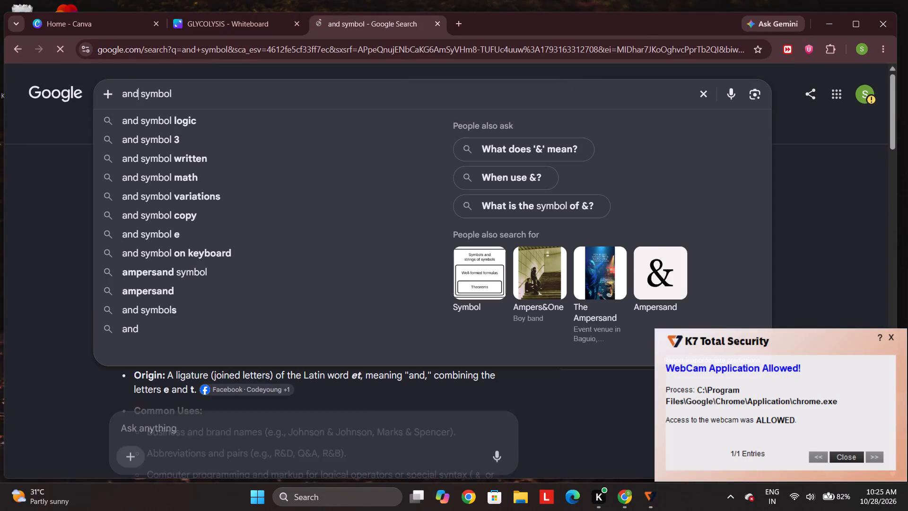
{"action": "key", "text": "BackSpace"}
{"action": "key", "text": "BackSpace"}
{"action": "key", "text": "BackSpace"}
{"action": "type", "text": "nad"}
{"action": "key", "text": "shift+plus"}
{"action": "key", "text": "Return"}
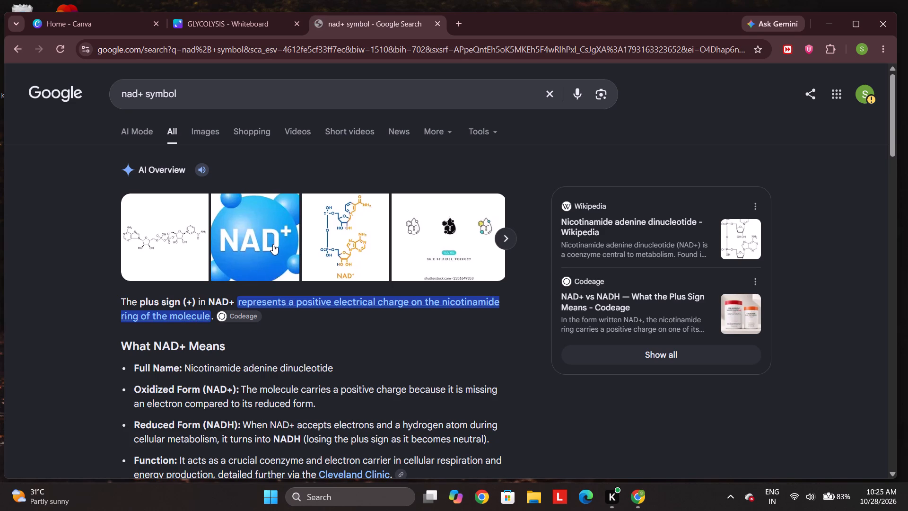
Read through the nad+ symbol results to check how the plus sign in NAD+ is written.
{"action": "scroll", "coordinate": [285, 290], "scroll_direction": "down", "scroll_amount": 1}
{"action": "scroll", "coordinate": [300, 339], "scroll_direction": "down", "scroll_amount": 1}
{"action": "scroll", "coordinate": [237, 298], "scroll_direction": "down", "scroll_amount": 1}
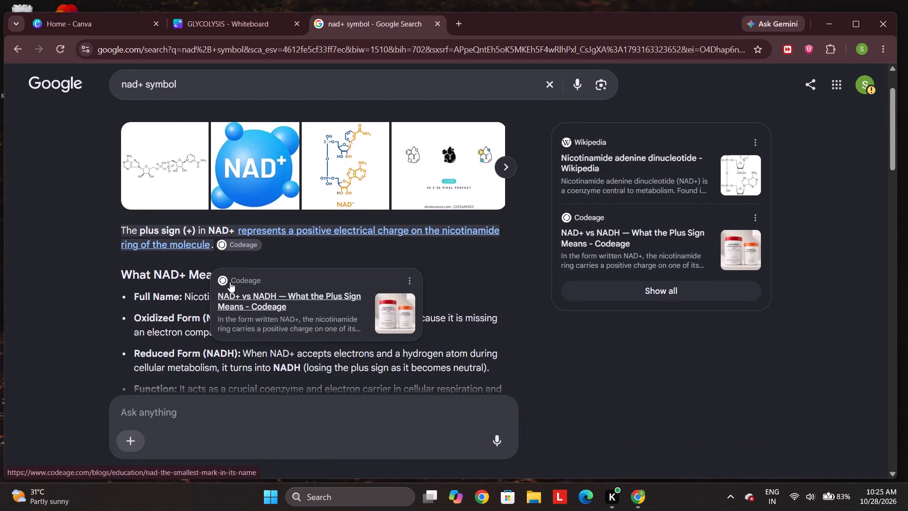
{"action": "scroll", "coordinate": [230, 282], "scroll_direction": "down", "scroll_amount": 1}
{"action": "scroll", "coordinate": [314, 380], "scroll_direction": "down", "scroll_amount": 2}
{"action": "scroll", "coordinate": [404, 331], "scroll_direction": "down", "scroll_amount": 1}
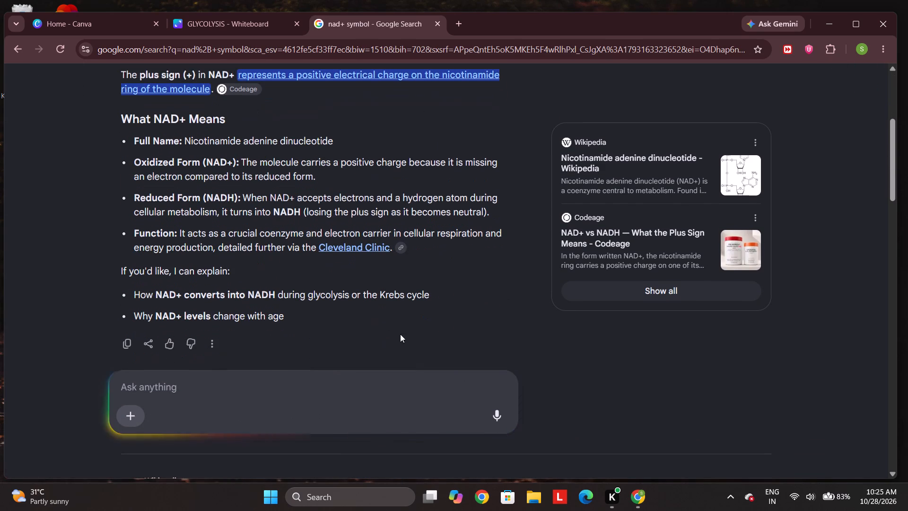
{"action": "scroll", "coordinate": [400, 334], "scroll_direction": "down", "scroll_amount": 2}
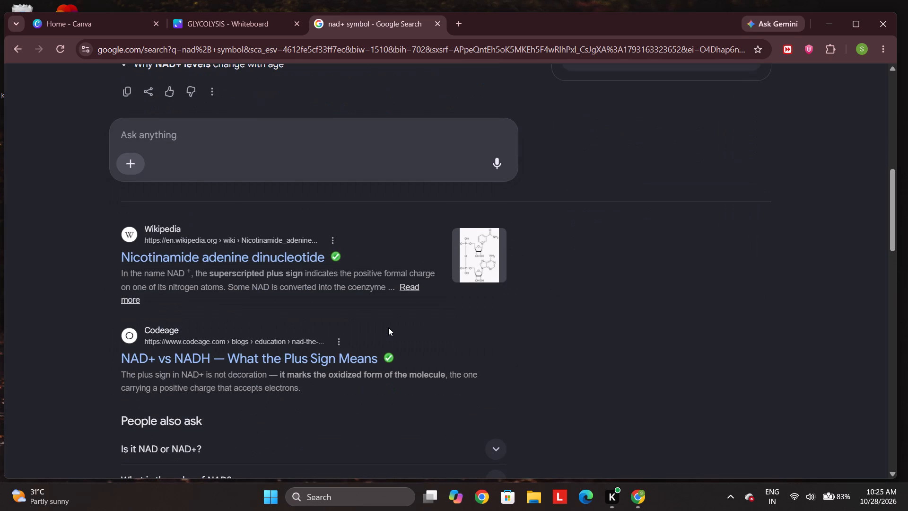
{"action": "scroll", "coordinate": [330, 245], "scroll_direction": "down", "scroll_amount": 1}
Return to the GLYCOLYSIS whiteboard and add a body text box reading NAD+ + H+ below the double-headed arrow.
{"action": "left_click", "coordinate": [225, 28]}
{"action": "scroll", "coordinate": [525, 303], "scroll_direction": "up", "scroll_amount": 1}
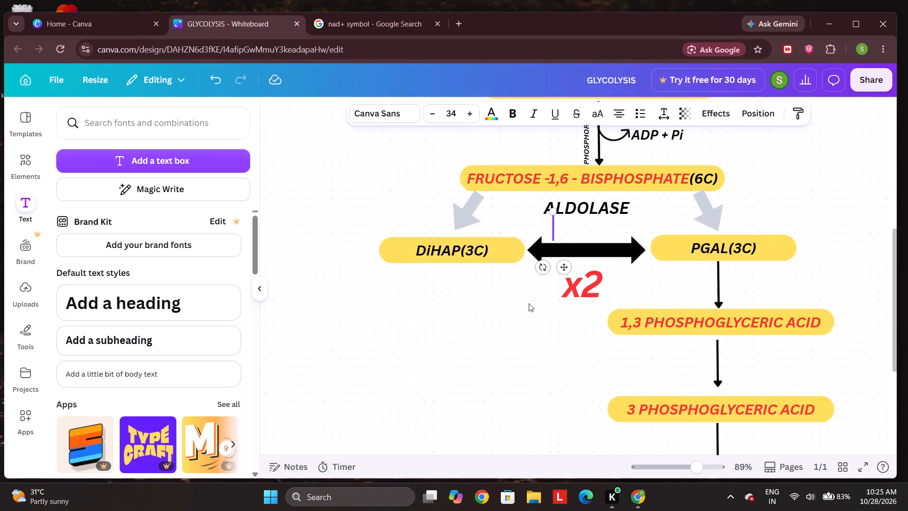
{"action": "scroll", "coordinate": [529, 303], "scroll_direction": "up", "scroll_amount": 1}
{"action": "left_click", "coordinate": [805, 253]}
{"action": "scroll", "coordinate": [803, 252], "scroll_direction": "left", "scroll_amount": 1}
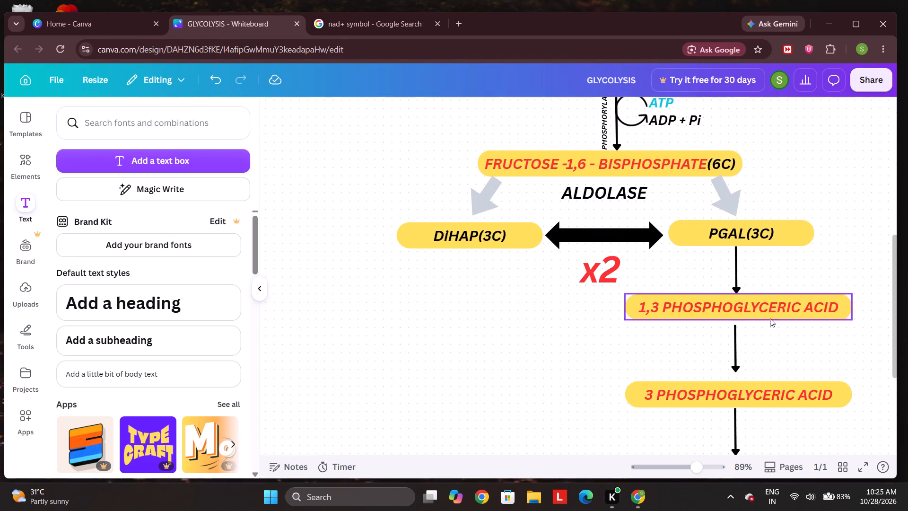
{"action": "scroll", "coordinate": [770, 318], "scroll_direction": "left", "scroll_amount": 1}
{"action": "scroll", "coordinate": [751, 273], "scroll_direction": "left", "scroll_amount": 1}
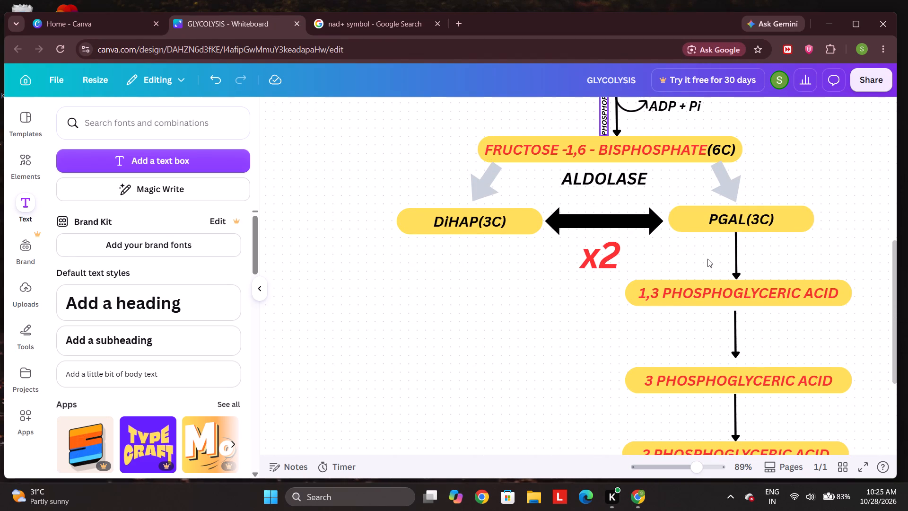
{"action": "left_click", "coordinate": [181, 381]}
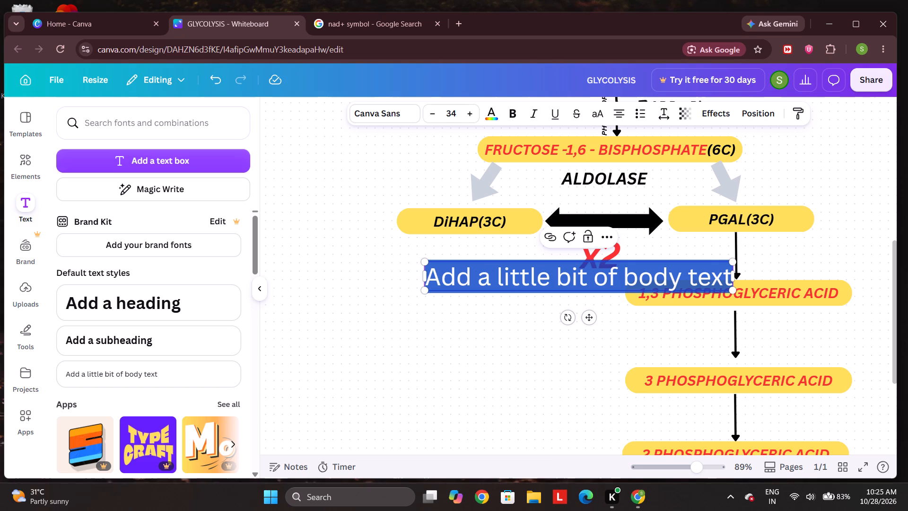
{"action": "type", "text": "NAD"}
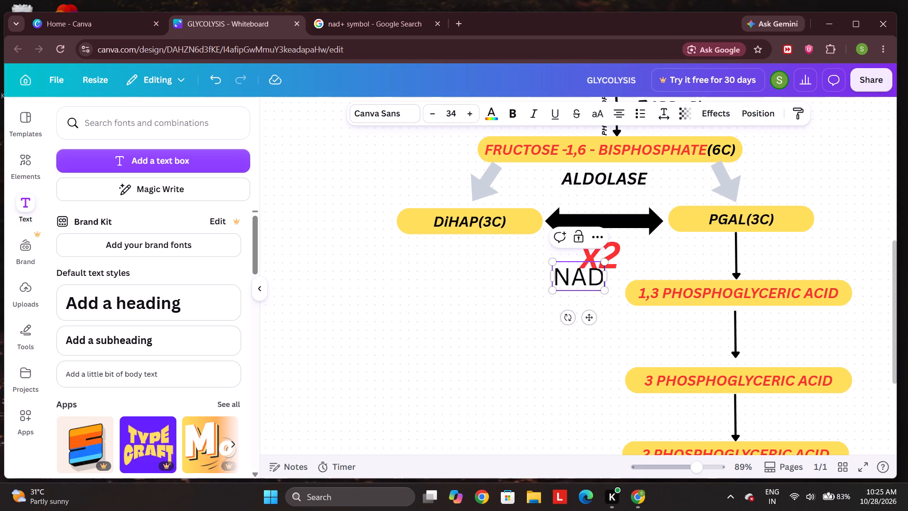
{"action": "key", "text": "shift+plus"}
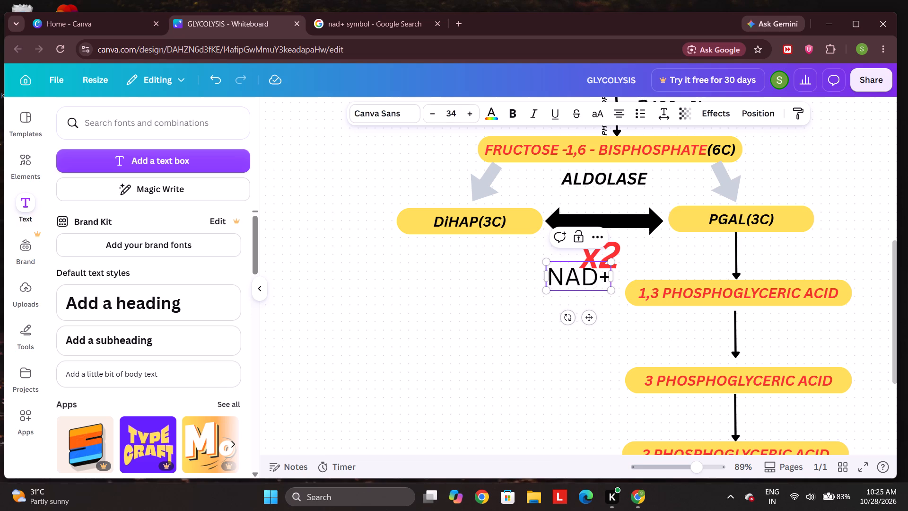
{"action": "key", "text": "space"}
{"action": "type", "text": "+ H"}
{"action": "key", "text": "shift+plus"}
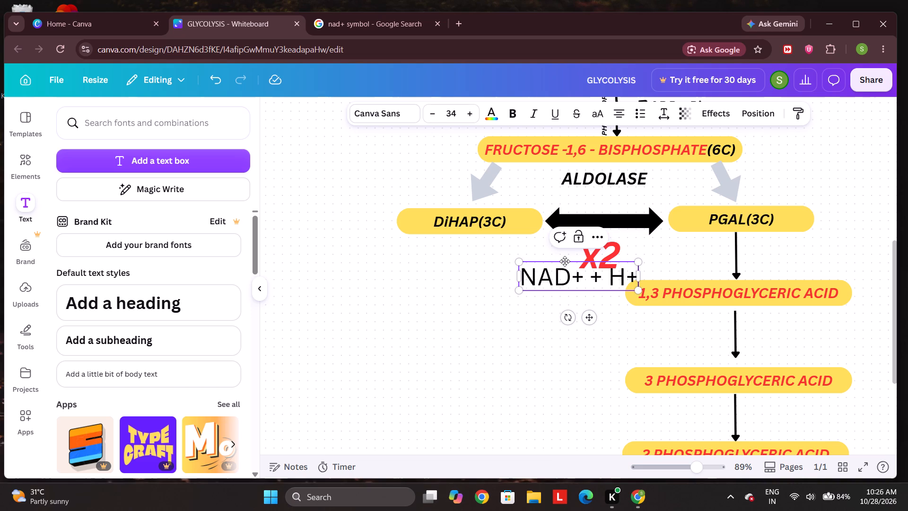
Shrink the NAD+ + H+ text to about size 13.1 and place it beside the arrow below PGAL(3C).
{"action": "key", "text": "ctrl+shift+equal"}
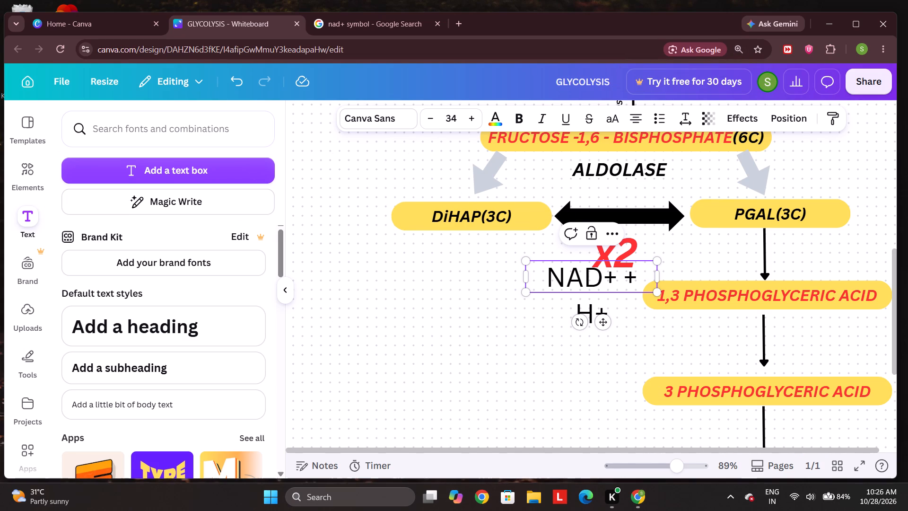
{"action": "key", "text": "ctrl+shift+minus"}
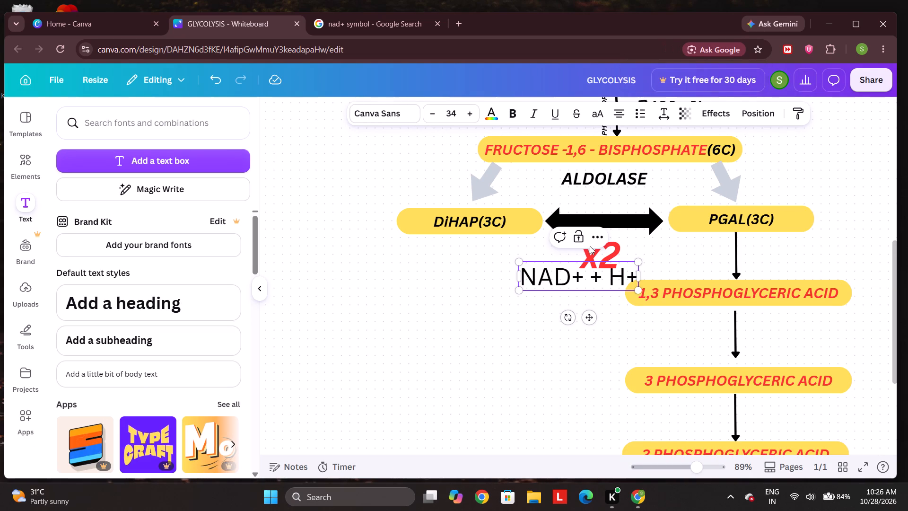
{"action": "left_click", "coordinate": [585, 286]}
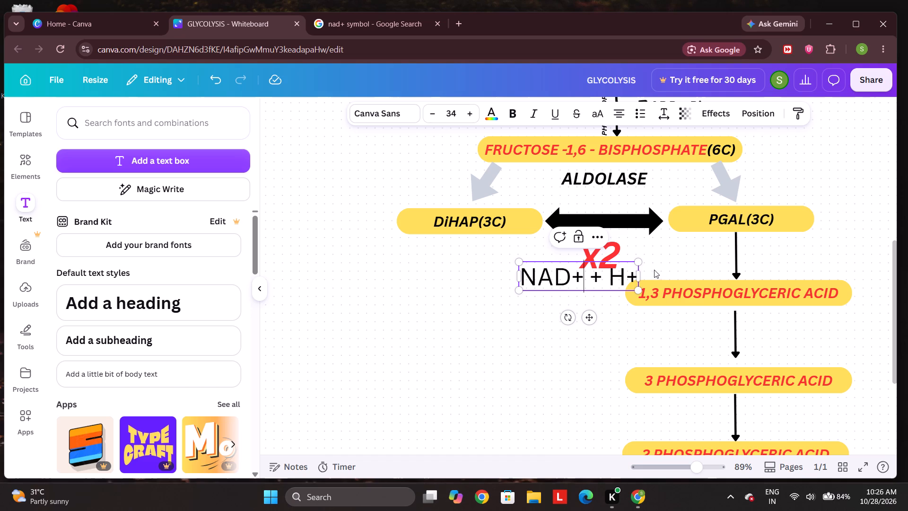
{"action": "left_click_drag", "start_coordinate": [590, 322], "coordinate": [639, 305]}
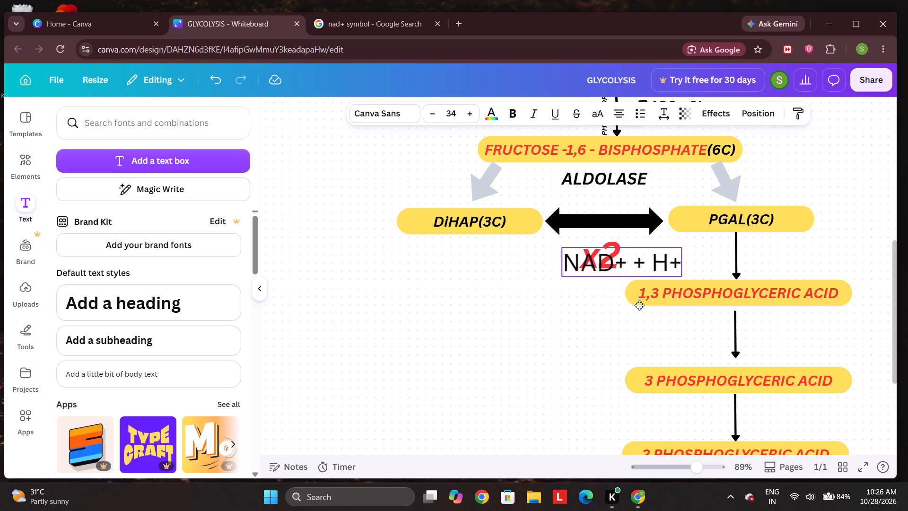
{"action": "left_click_drag", "start_coordinate": [639, 305], "coordinate": [445, 342]}
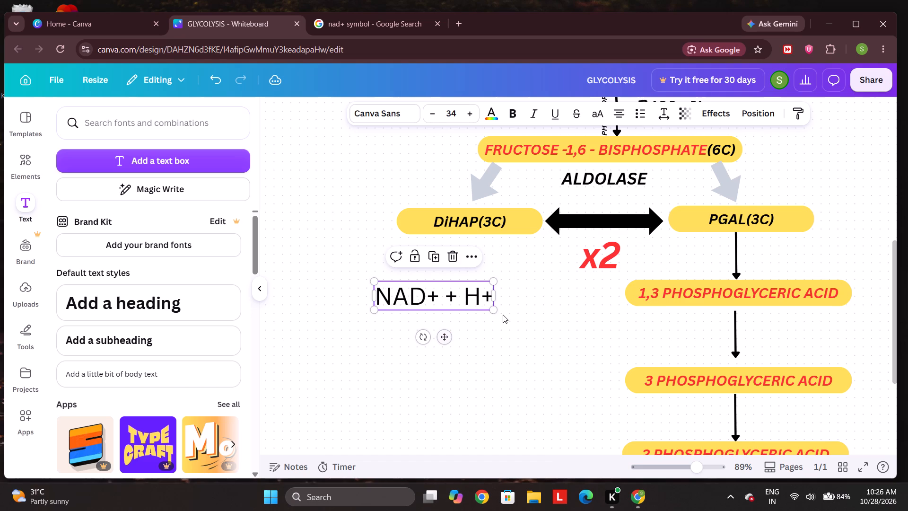
{"action": "left_click_drag", "start_coordinate": [492, 314], "coordinate": [416, 290]}
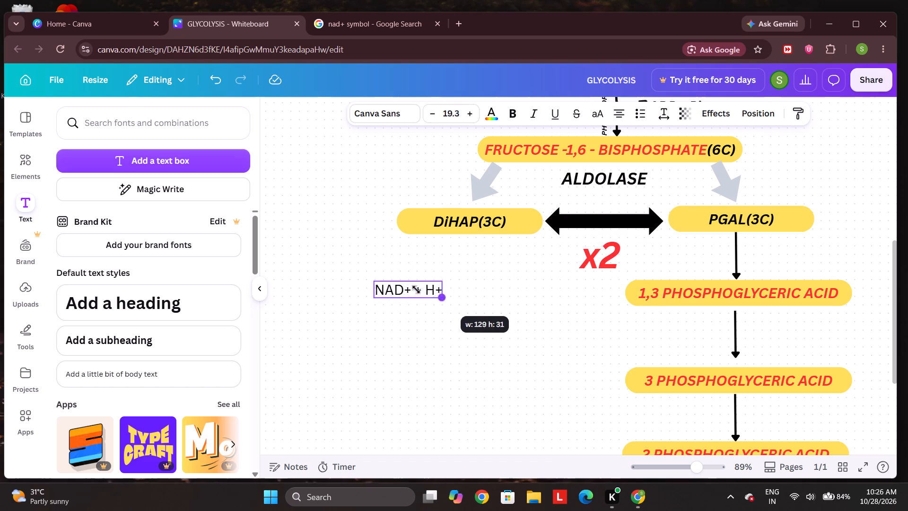
{"action": "left_click_drag", "start_coordinate": [416, 290], "coordinate": [407, 287]}
{"action": "left_click_drag", "start_coordinate": [387, 283], "coordinate": [769, 238]}
{"action": "left_click_drag", "start_coordinate": [789, 247], "coordinate": [794, 251]}
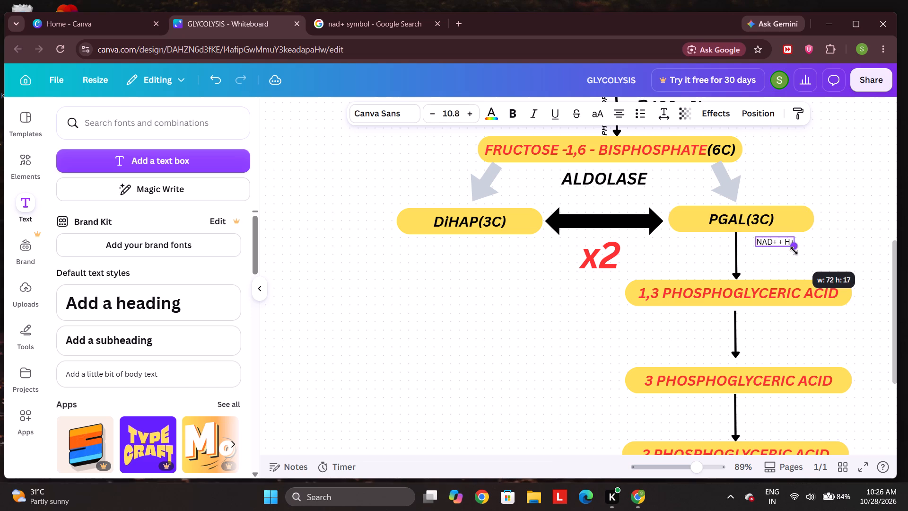
{"action": "left_click_drag", "start_coordinate": [794, 251], "coordinate": [801, 256]}
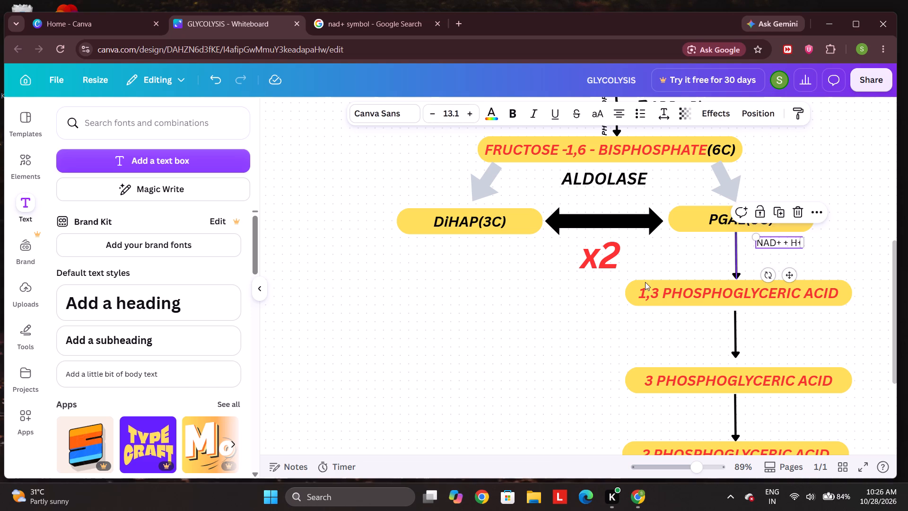
{"action": "left_click", "coordinate": [450, 386]}
Duplicate the circular arrow beside PHOSPHORYLASE and place the copy against the arrow between PGAL(3C) and 1,3 PHOSPHOGLYCERIC ACID.
{"action": "scroll", "coordinate": [602, 215], "scroll_direction": "up", "scroll_amount": 1}
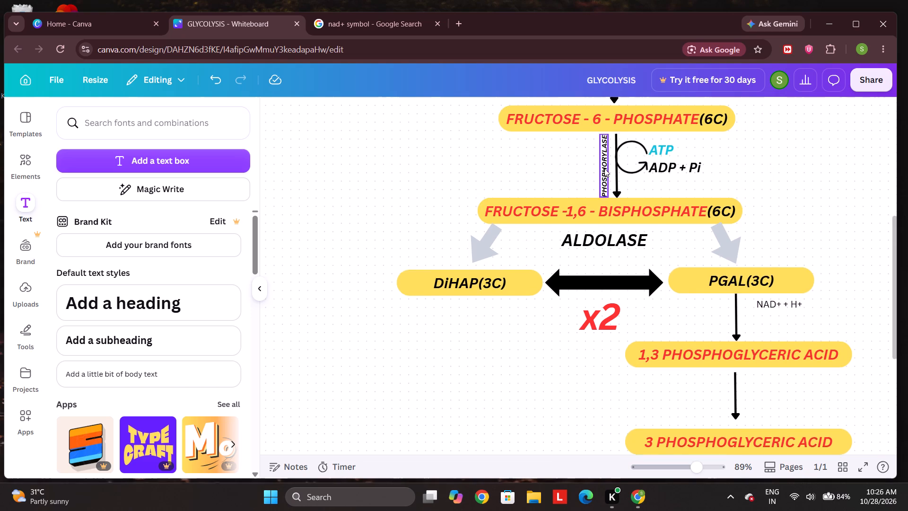
{"action": "scroll", "coordinate": [604, 168], "scroll_direction": "up", "scroll_amount": 1}
{"action": "scroll", "coordinate": [638, 195], "scroll_direction": "up", "scroll_amount": 1}
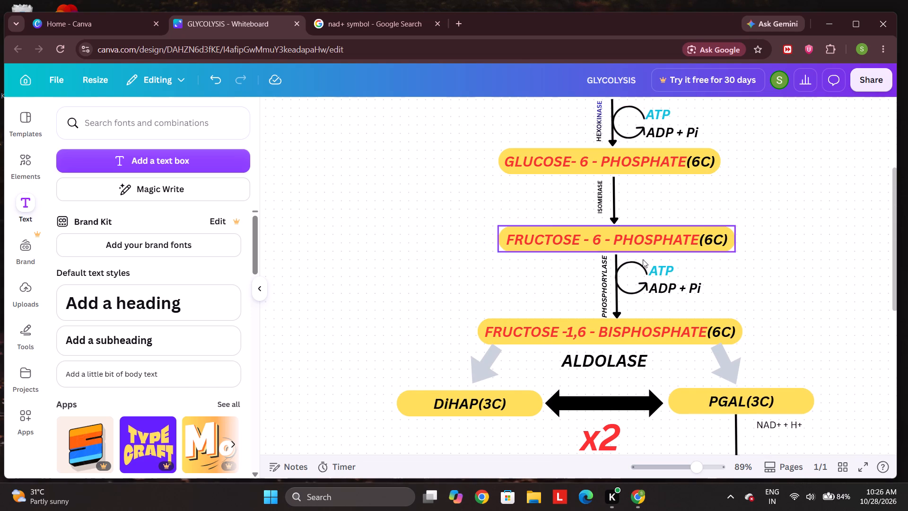
{"action": "left_click", "coordinate": [632, 286]}
{"action": "left_click", "coordinate": [636, 232]}
{"action": "scroll", "coordinate": [636, 232], "scroll_direction": "down", "scroll_amount": 1}
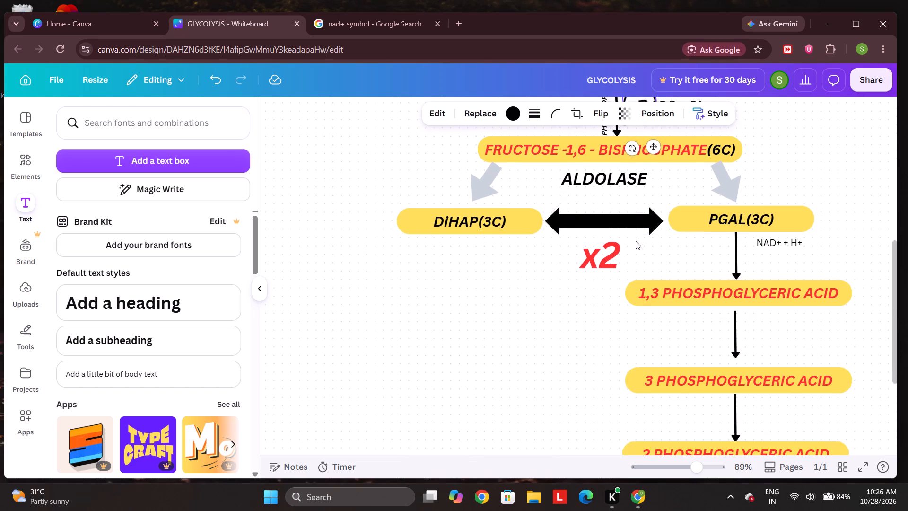
{"action": "scroll", "coordinate": [636, 241], "scroll_direction": "down", "scroll_amount": 1}
{"action": "left_click_drag", "start_coordinate": [640, 177], "coordinate": [745, 326]}
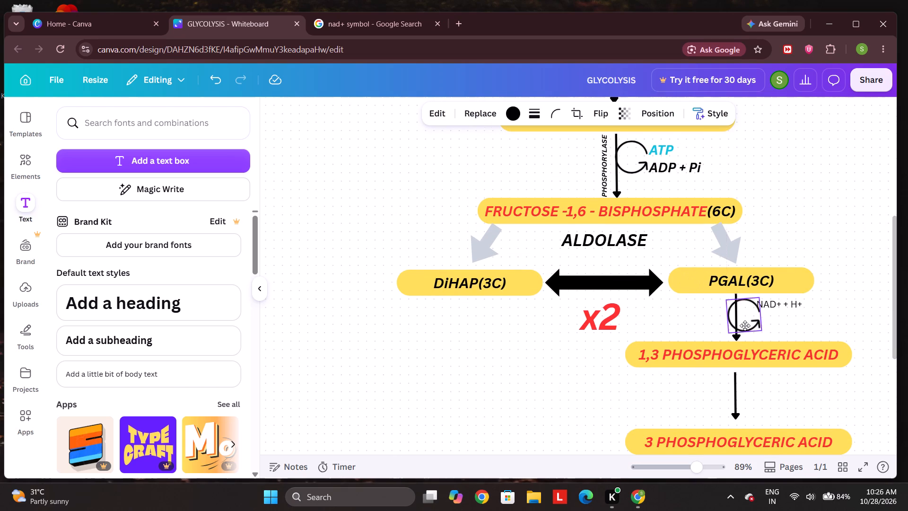
{"action": "left_click_drag", "start_coordinate": [745, 326], "coordinate": [754, 326]}
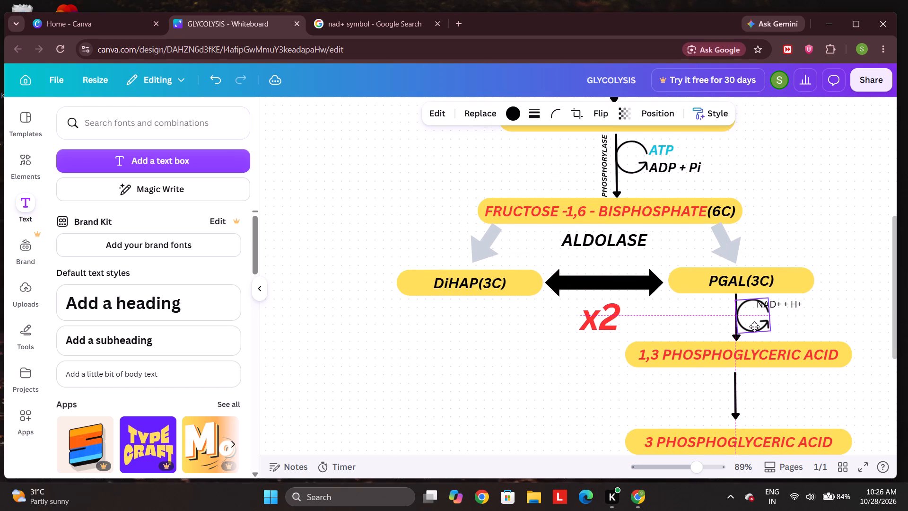
{"action": "left_click_drag", "start_coordinate": [754, 326], "coordinate": [756, 326]}
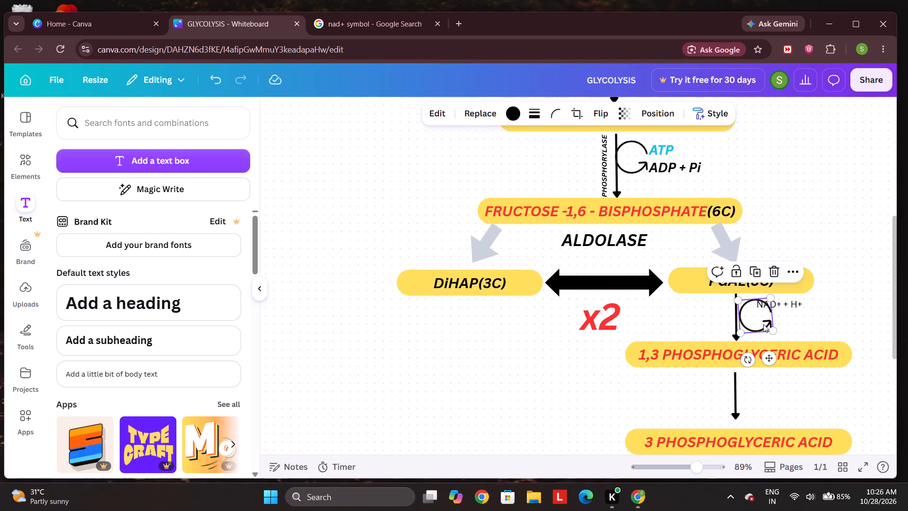
Move the NAD+ + H+ label to the upper end of the new circular arrow and make it bold and italic.
{"action": "left_click", "coordinate": [796, 306]}
{"action": "left_click_drag", "start_coordinate": [794, 305], "coordinate": [808, 308]}
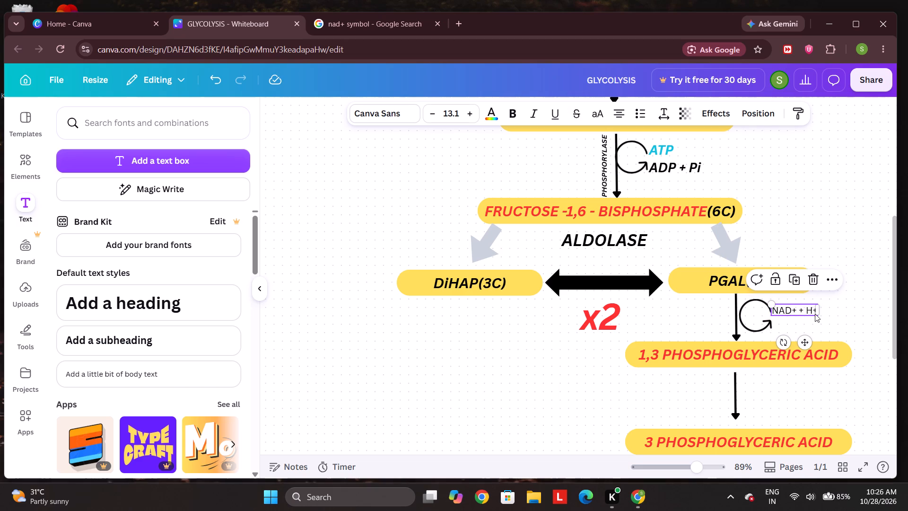
{"action": "left_click", "coordinate": [812, 311]}
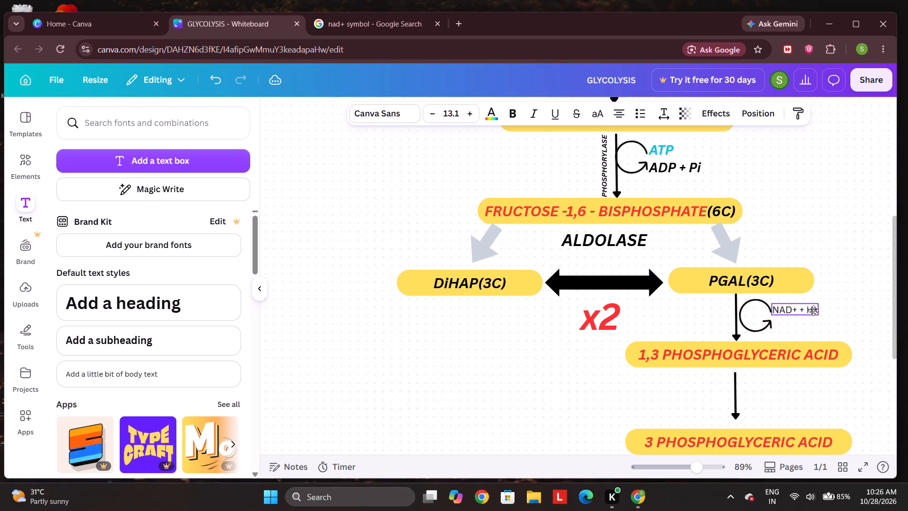
{"action": "left_click", "coordinate": [800, 311]}
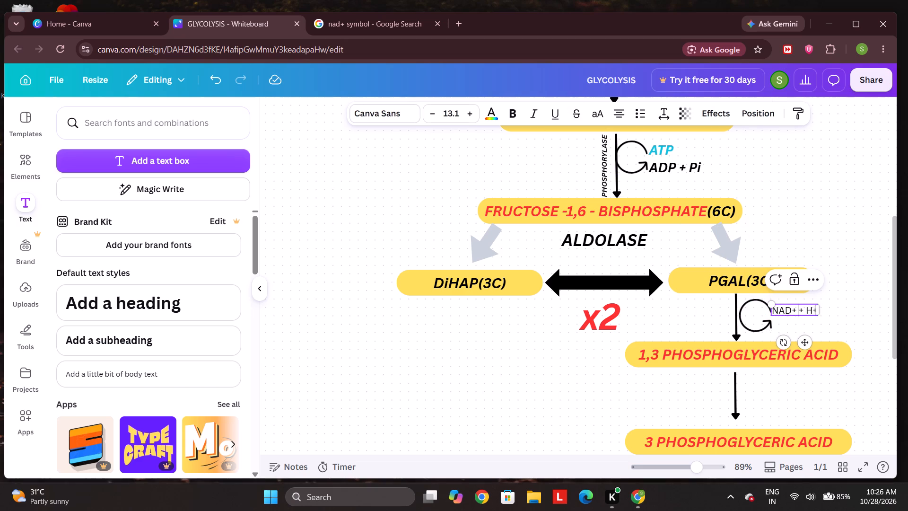
{"action": "left_click_drag", "start_coordinate": [814, 310], "coordinate": [773, 310]}
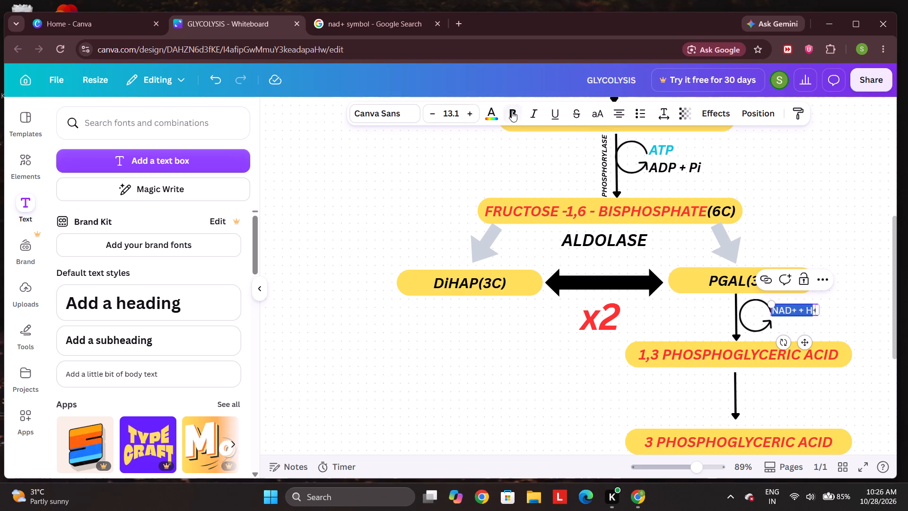
{"action": "left_click", "coordinate": [512, 111]}
{"action": "left_click", "coordinate": [534, 115]}
{"action": "left_click", "coordinate": [857, 303]}
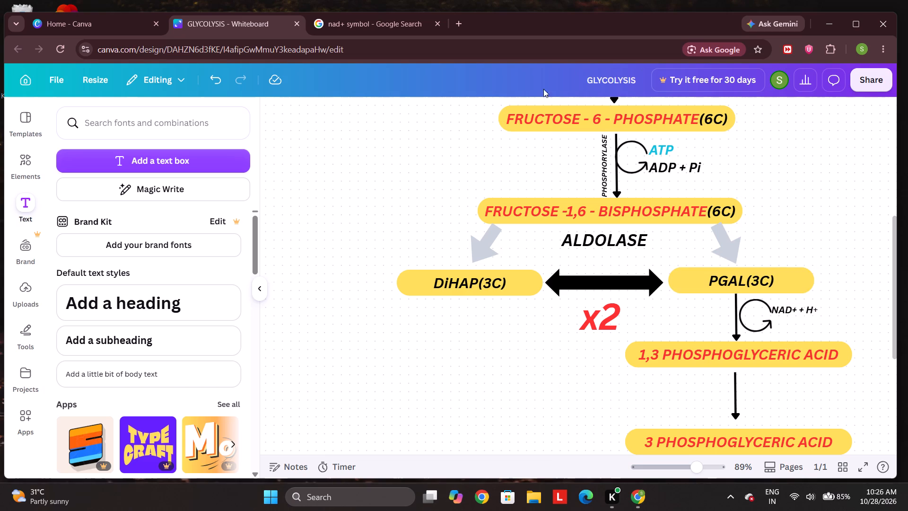
Add a body text box reading NADH in the empty area below the x2 marker and shrink it to about size 16.2.
{"action": "left_click", "coordinate": [155, 372]}
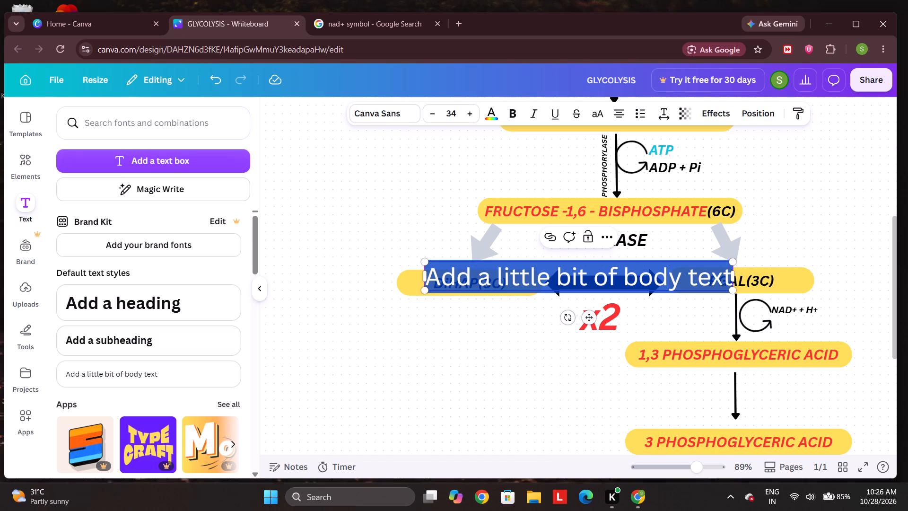
{"action": "key", "text": "n"}
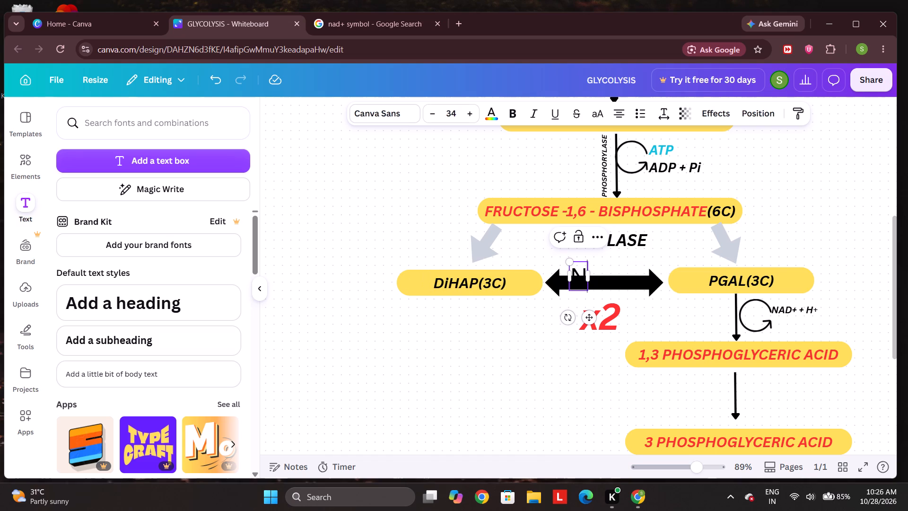
{"action": "type", "text": "ADH"}
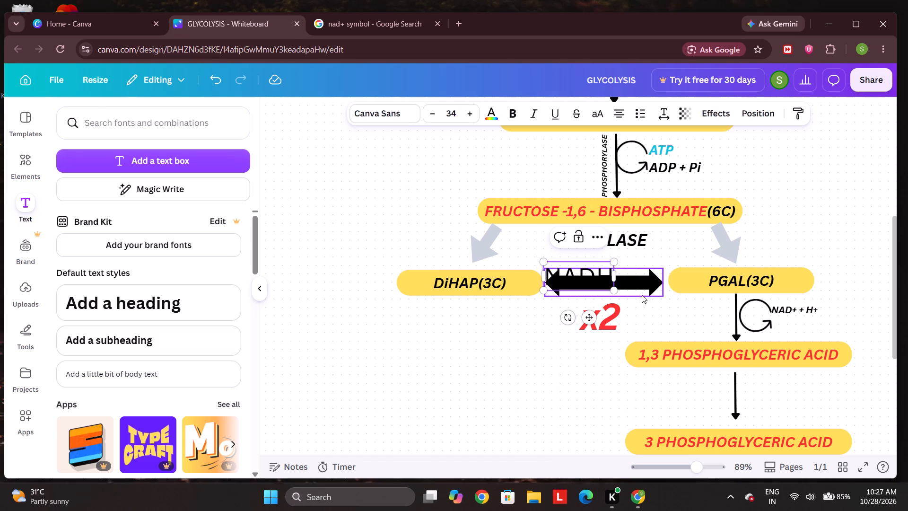
{"action": "left_click", "coordinate": [538, 403]}
{"action": "left_click_drag", "start_coordinate": [562, 273], "coordinate": [561, 289]}
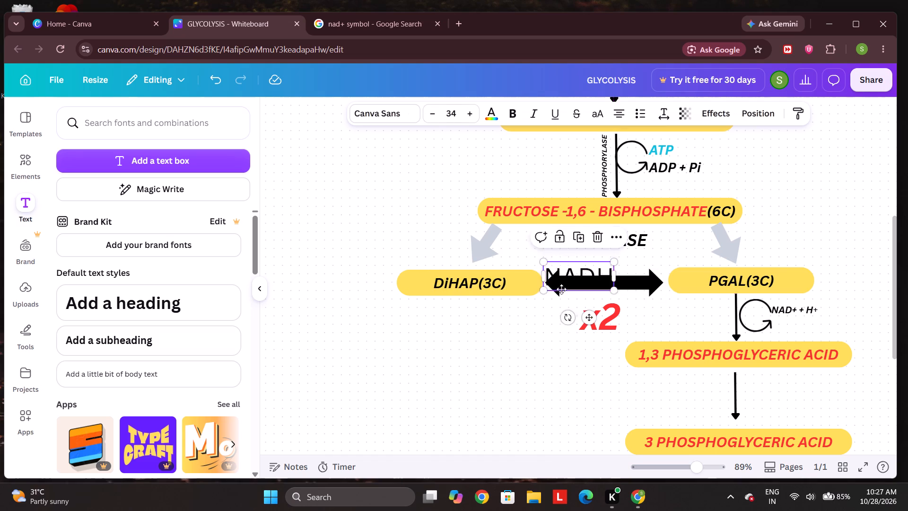
{"action": "left_click_drag", "start_coordinate": [561, 289], "coordinate": [577, 355]}
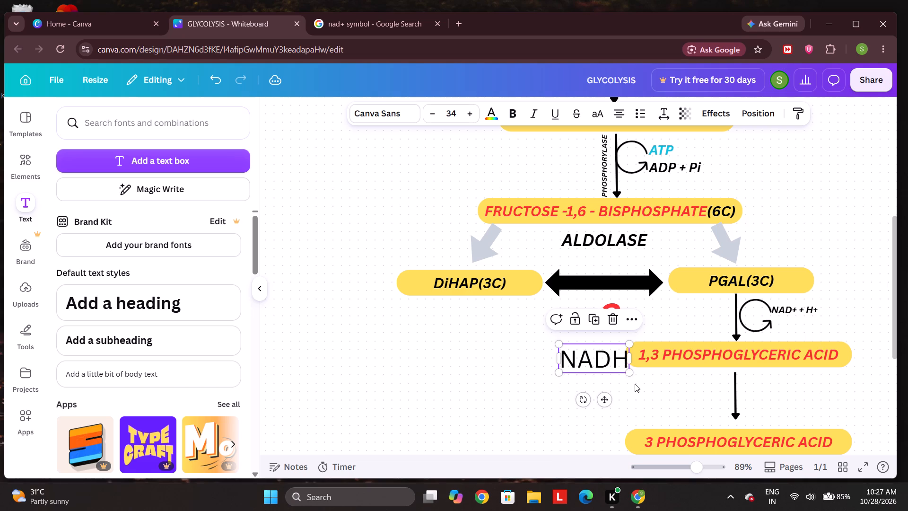
{"action": "left_click_drag", "start_coordinate": [626, 376], "coordinate": [600, 355]}
{"action": "left_click_drag", "start_coordinate": [575, 353], "coordinate": [752, 324]}
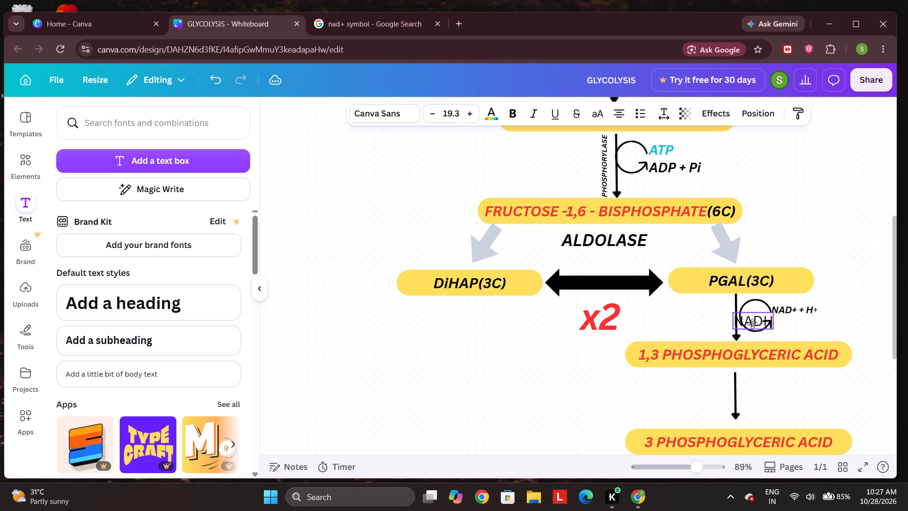
{"action": "left_click_drag", "start_coordinate": [752, 324], "coordinate": [540, 368]}
{"action": "left_click_drag", "start_coordinate": [562, 378], "coordinate": [557, 373]}
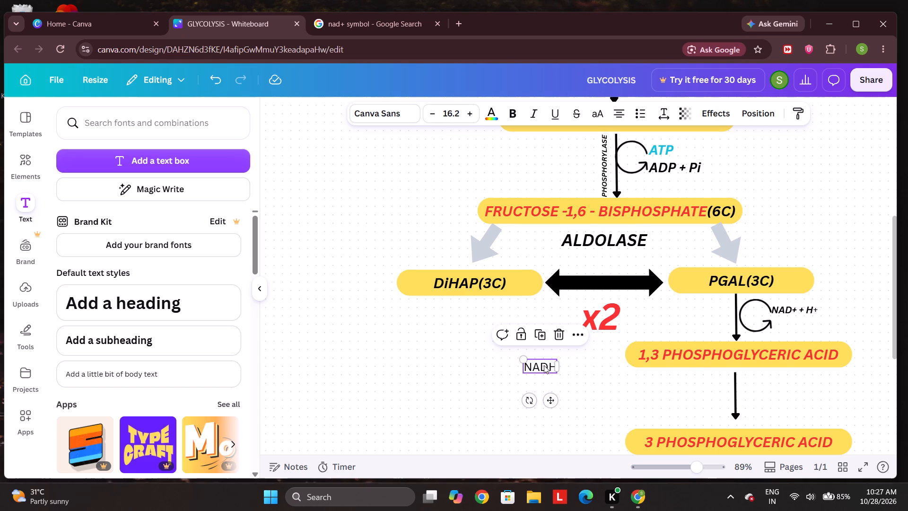
Make the NADH label bold and italic and place it at the circular arrow's head, below NAD+ + H+.
{"action": "left_click", "coordinate": [508, 114]}
{"action": "left_click", "coordinate": [534, 110]}
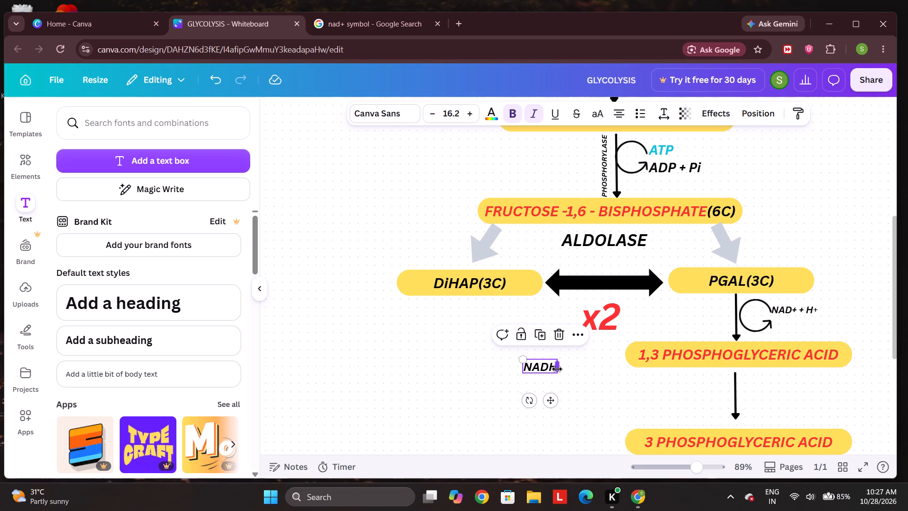
{"action": "left_click_drag", "start_coordinate": [537, 364], "coordinate": [800, 318]}
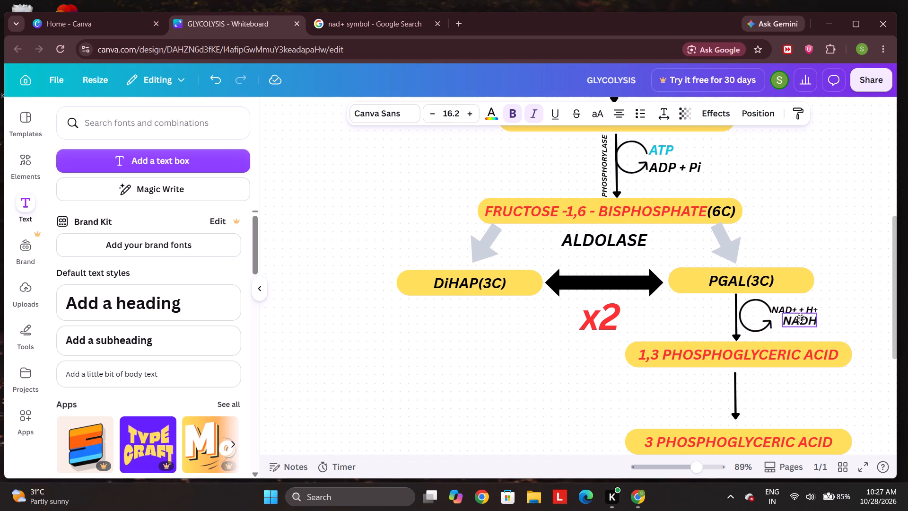
{"action": "left_click_drag", "start_coordinate": [800, 318], "coordinate": [787, 323]}
Look over the lower part of the flowchart, from 1,3 PHOSPHOGLYCERIC ACID down to PHOSPHOENOLPYRUVATE(PEP).
{"action": "scroll", "coordinate": [767, 355], "scroll_direction": "down", "scroll_amount": 1}
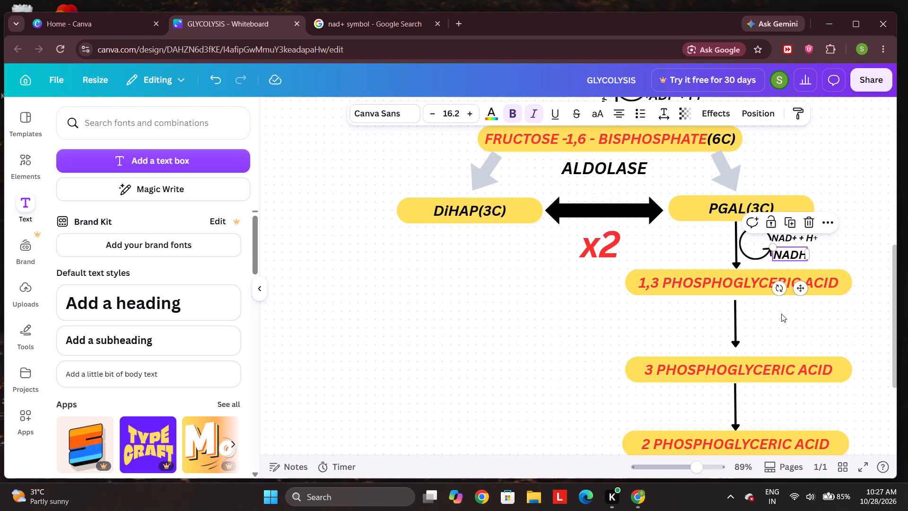
{"action": "scroll", "coordinate": [782, 319], "scroll_direction": "down", "scroll_amount": 1}
{"action": "scroll", "coordinate": [766, 423], "scroll_direction": "down", "scroll_amount": 1}
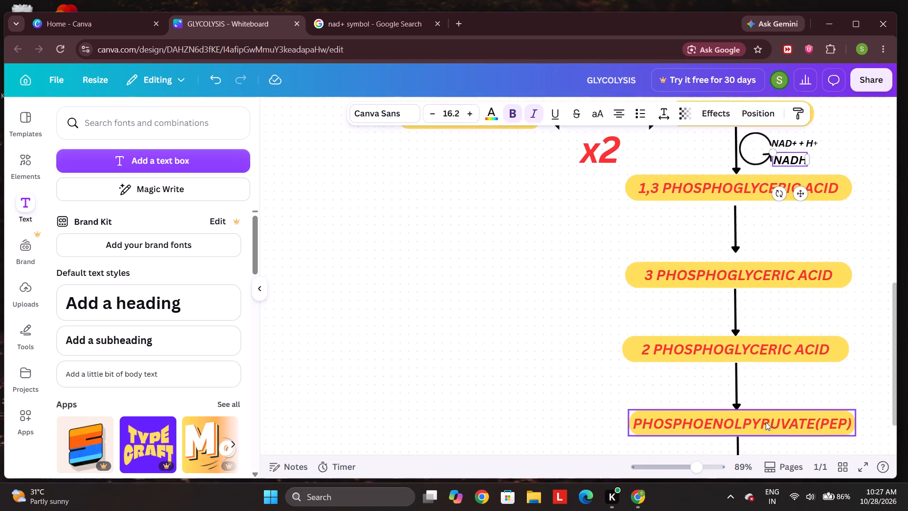
{"action": "scroll", "coordinate": [766, 422], "scroll_direction": "down", "scroll_amount": 1}
{"action": "scroll", "coordinate": [773, 380], "scroll_direction": "up", "scroll_amount": 1}
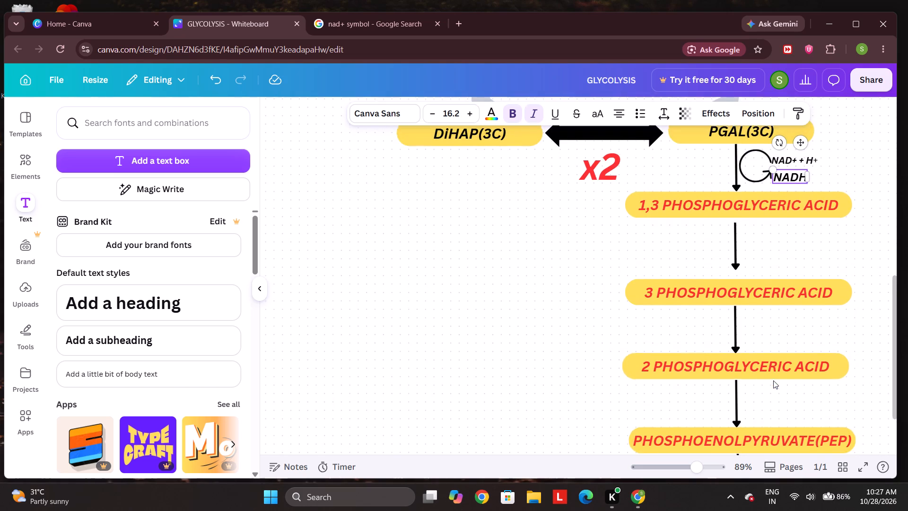
{"action": "scroll", "coordinate": [773, 380], "scroll_direction": "up", "scroll_amount": 2}
{"action": "left_click", "coordinate": [763, 349]}
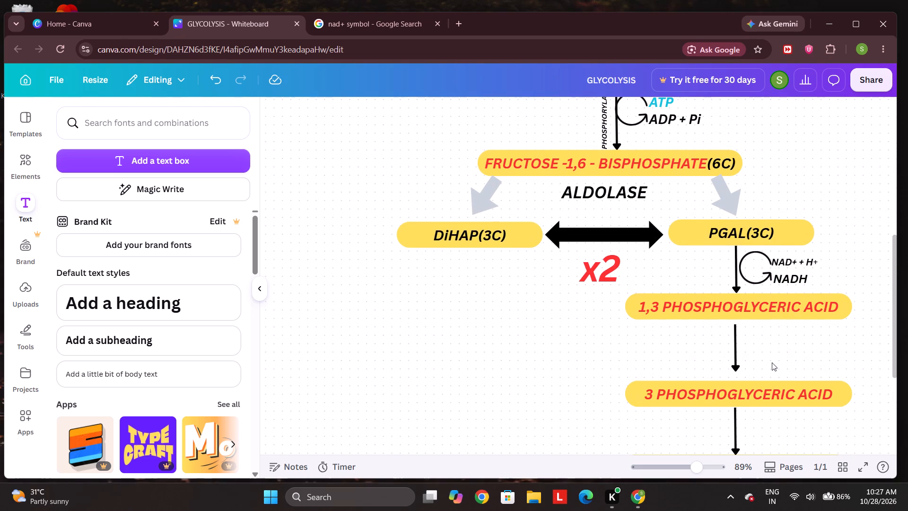
Duplicate the ADP + Pi label beside PHOSPHORYLASE and place the copy beside the arrow from 1,3 PHOSPHOGLYCERIC ACID to 3 PHOSPHOGLYCERIC ACID.
{"action": "scroll", "coordinate": [428, 305], "scroll_direction": "up", "scroll_amount": 2}
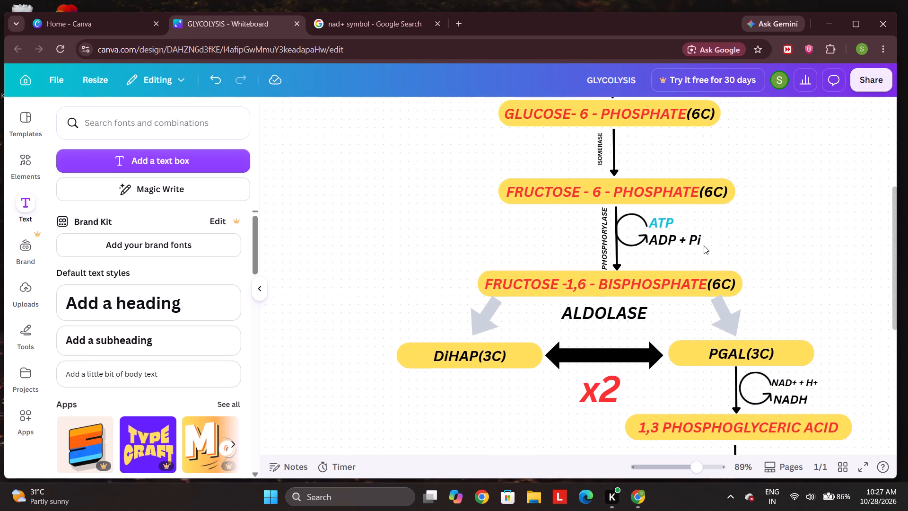
{"action": "left_click", "coordinate": [673, 236]}
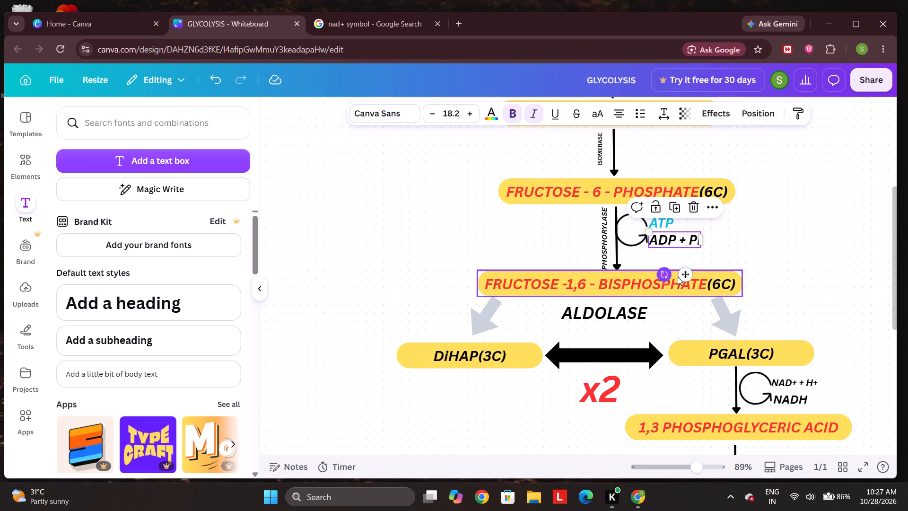
{"action": "left_click", "coordinate": [672, 210]}
{"action": "scroll", "coordinate": [685, 269], "scroll_direction": "down", "scroll_amount": 1}
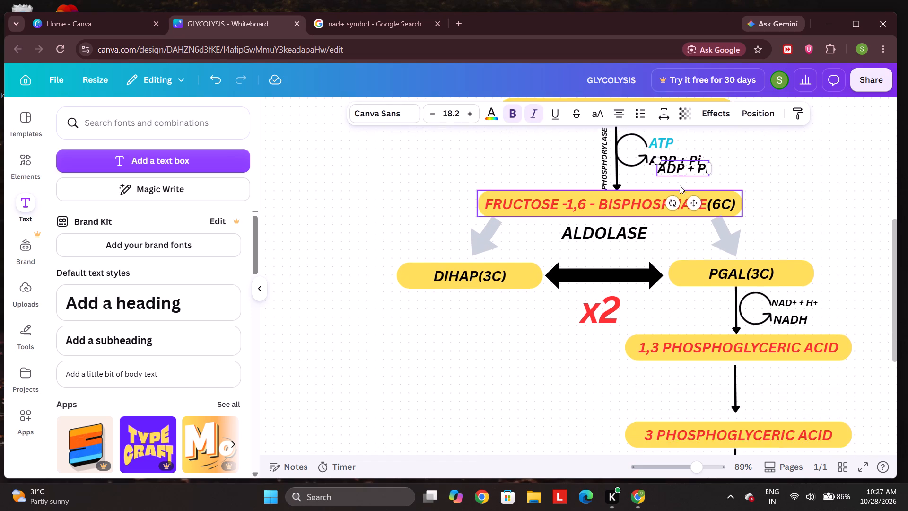
{"action": "scroll", "coordinate": [680, 185], "scroll_direction": "down", "scroll_amount": 1}
{"action": "left_click_drag", "start_coordinate": [685, 158], "coordinate": [774, 405]}
{"action": "scroll", "coordinate": [771, 396], "scroll_direction": "down", "scroll_amount": 1}
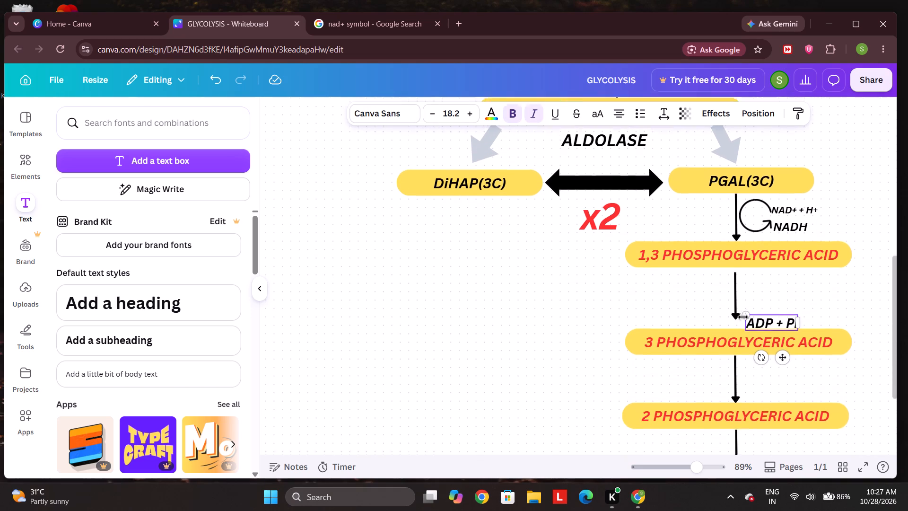
{"action": "scroll", "coordinate": [743, 317], "scroll_direction": "down", "scroll_amount": 1}
{"action": "left_click_drag", "start_coordinate": [770, 299], "coordinate": [784, 258]}
{"action": "scroll", "coordinate": [745, 261], "scroll_direction": "up", "scroll_amount": 3}
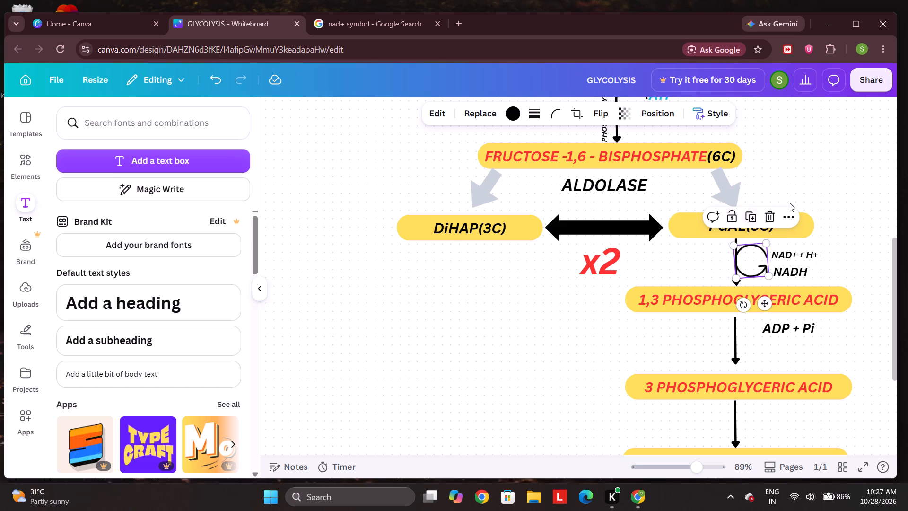
{"action": "left_click", "coordinate": [747, 218]}
{"action": "left_click_drag", "start_coordinate": [755, 272], "coordinate": [749, 278]}
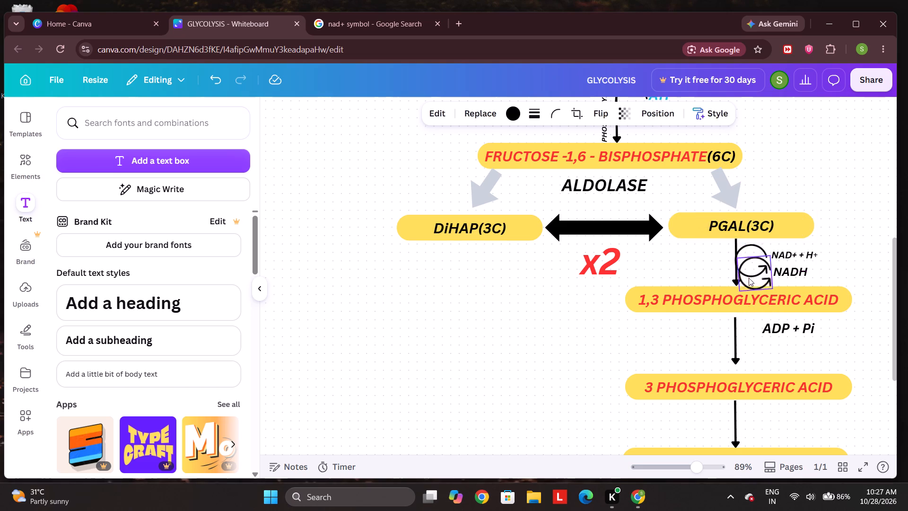
{"action": "left_click_drag", "start_coordinate": [749, 278], "coordinate": [746, 339]}
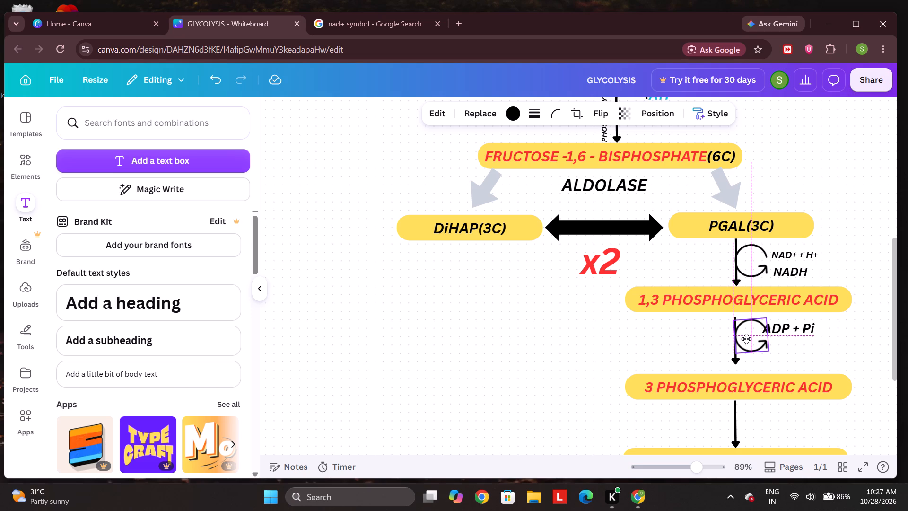
{"action": "left_click_drag", "start_coordinate": [746, 339], "coordinate": [746, 343]}
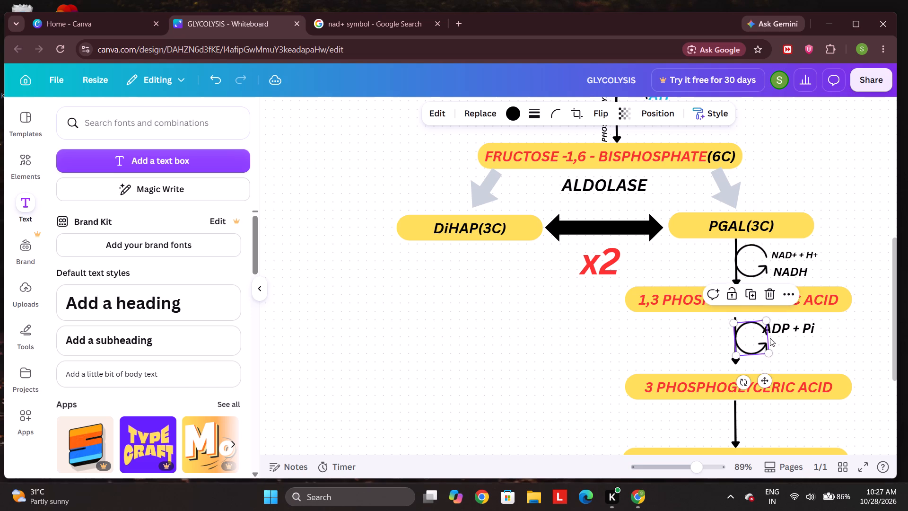
Move the copied ADP + Pi label to the upper end of the new circular arrow.
{"action": "left_click_drag", "start_coordinate": [782, 331], "coordinate": [788, 332]}
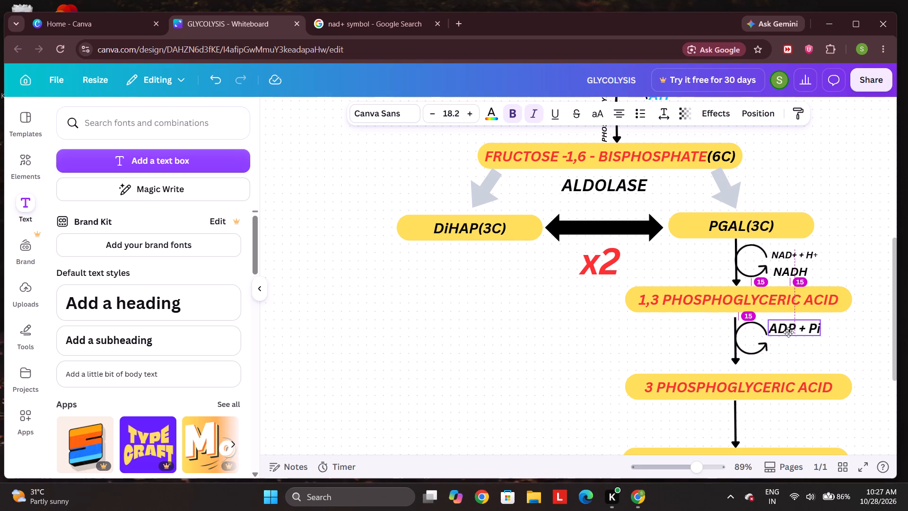
{"action": "left_click_drag", "start_coordinate": [788, 332], "coordinate": [789, 335]}
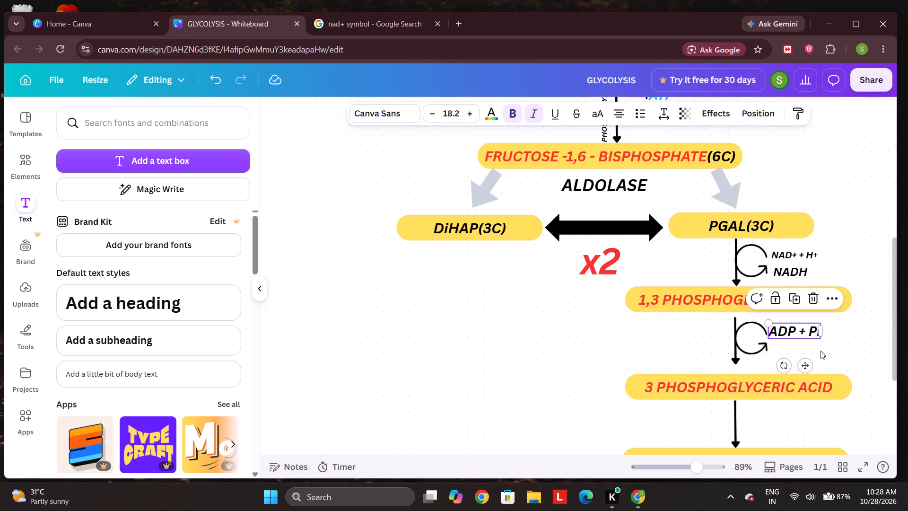
Duplicate the blue ATP label and place the copy at the new circular arrow's head, directly below ADP + Pi.
{"action": "scroll", "coordinate": [666, 256], "scroll_direction": "up", "scroll_amount": 1}
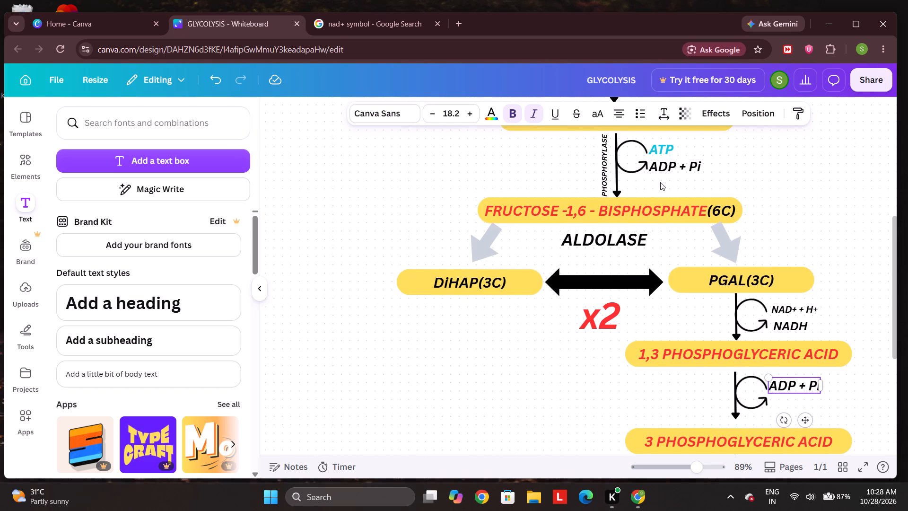
{"action": "left_click", "coordinate": [662, 153]}
{"action": "left_click", "coordinate": [659, 179]}
{"action": "left_click_drag", "start_coordinate": [667, 156], "coordinate": [714, 340]}
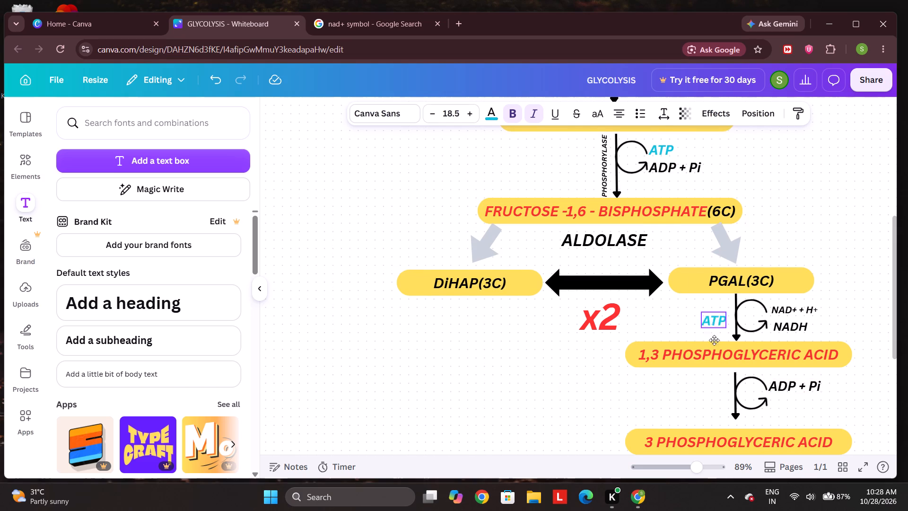
{"action": "left_click_drag", "start_coordinate": [714, 340], "coordinate": [778, 400]}
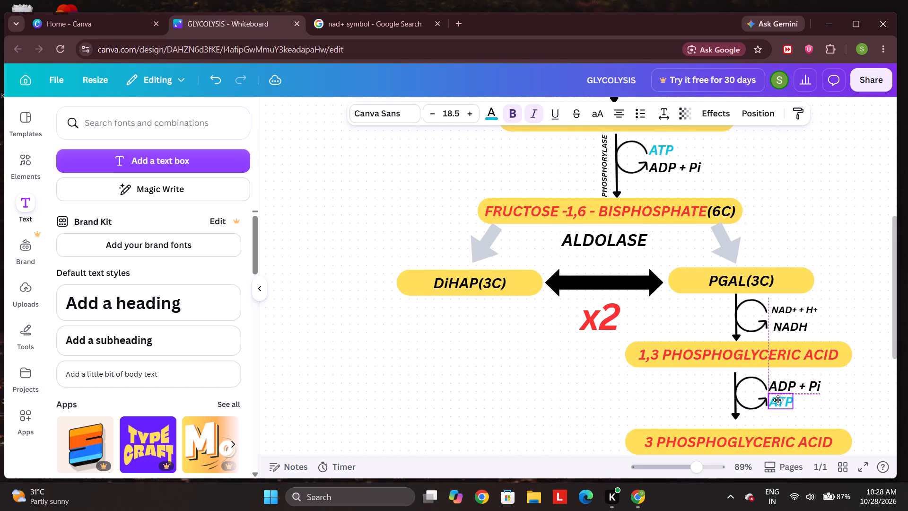
{"action": "left_click_drag", "start_coordinate": [778, 400], "coordinate": [779, 400]}
Look over the lower flowchart from PGAL(3C) down to PYRUVATE for reaction arrows that still lack annotations.
{"action": "scroll", "coordinate": [768, 400], "scroll_direction": "down", "scroll_amount": 2}
{"action": "scroll", "coordinate": [819, 229], "scroll_direction": "left", "scroll_amount": 1}
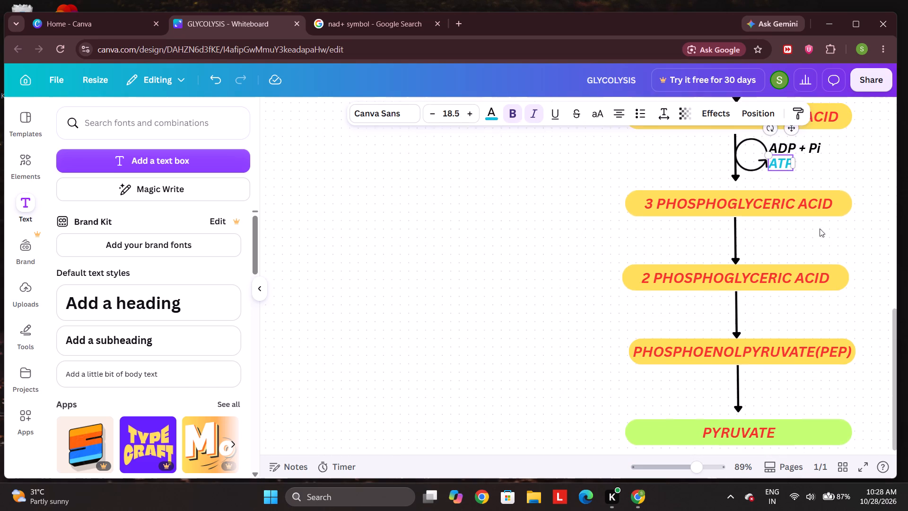
{"action": "scroll", "coordinate": [820, 229], "scroll_direction": "left", "scroll_amount": 1}
{"action": "scroll", "coordinate": [787, 322], "scroll_direction": "up", "scroll_amount": 1}
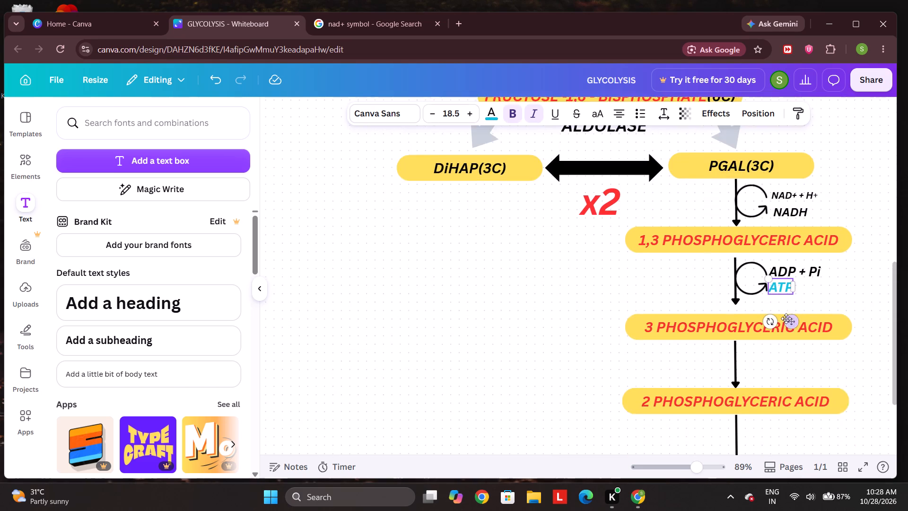
{"action": "scroll", "coordinate": [786, 318], "scroll_direction": "up", "scroll_amount": 1}
{"action": "scroll", "coordinate": [788, 314], "scroll_direction": "down", "scroll_amount": 1}
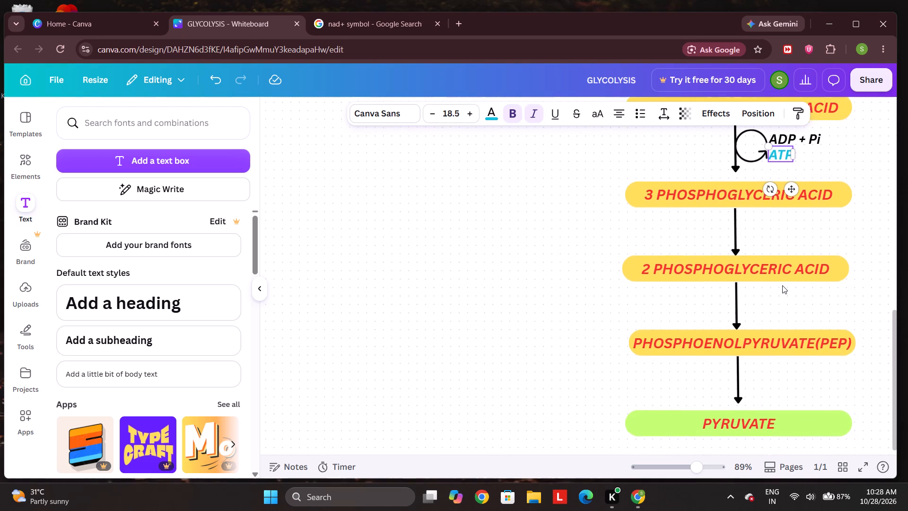
{"action": "scroll", "coordinate": [782, 285], "scroll_direction": "down", "scroll_amount": 2}
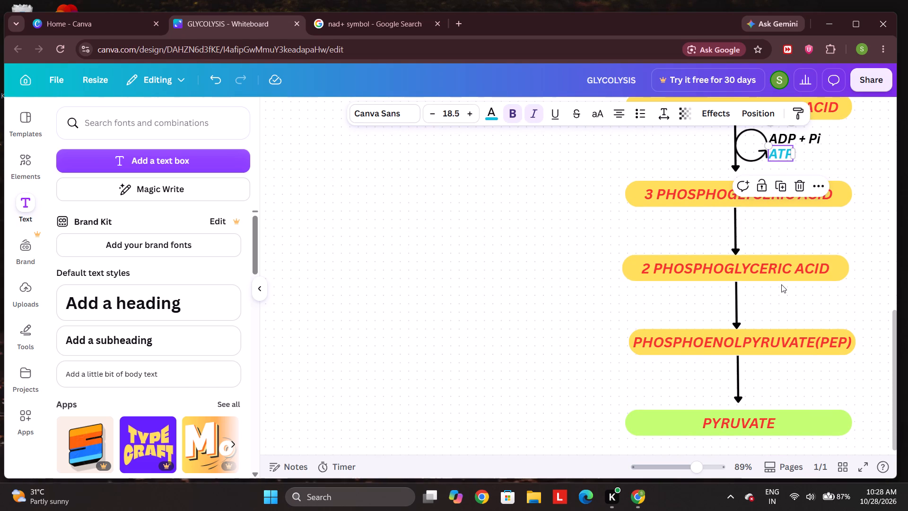
{"action": "scroll", "coordinate": [781, 284], "scroll_direction": "down", "scroll_amount": 3}
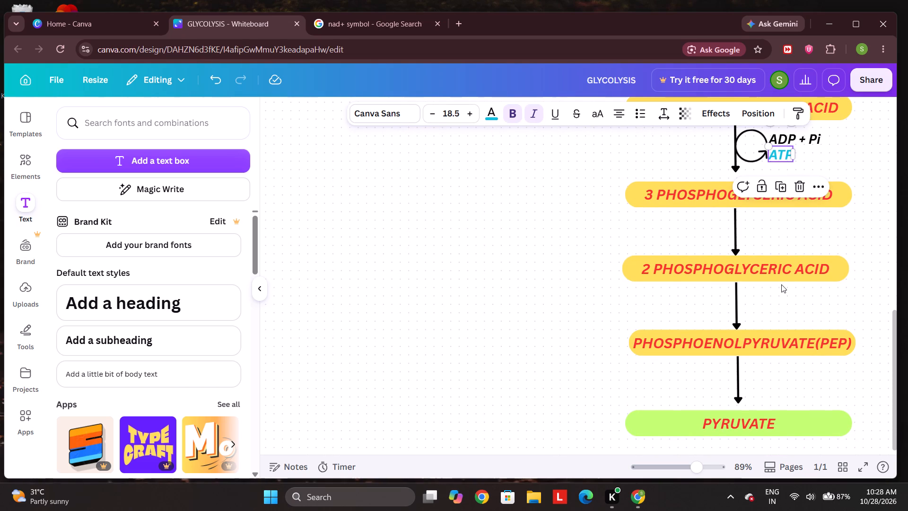
{"action": "scroll", "coordinate": [781, 284], "scroll_direction": "down", "scroll_amount": 1}
{"action": "scroll", "coordinate": [759, 367], "scroll_direction": "down", "scroll_amount": 2}
{"action": "left_click", "coordinate": [759, 386]}
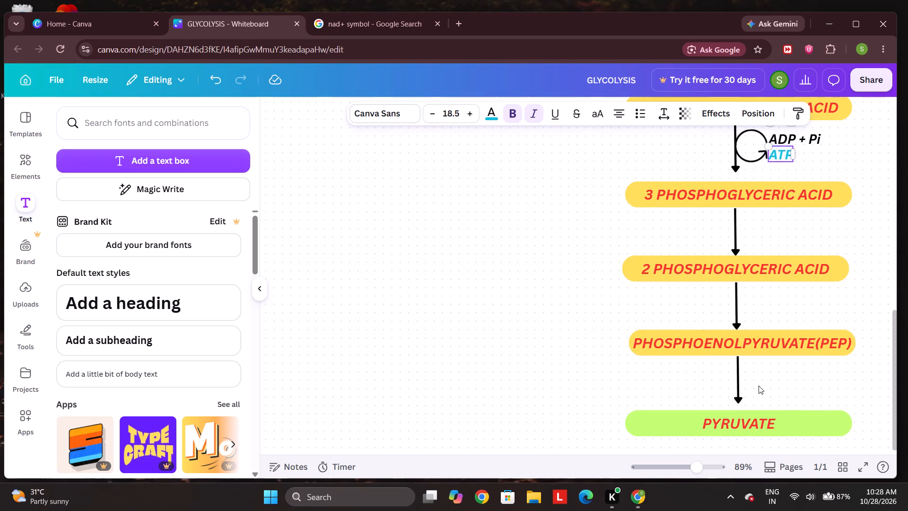
{"action": "scroll", "coordinate": [759, 385], "scroll_direction": "up", "scroll_amount": 1}
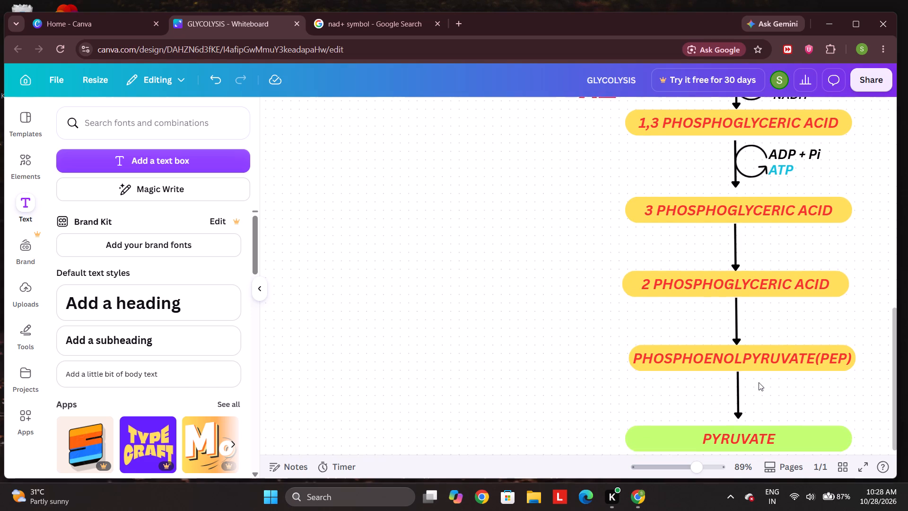
{"action": "scroll", "coordinate": [759, 382], "scroll_direction": "up", "scroll_amount": 2}
{"action": "scroll", "coordinate": [759, 382], "scroll_direction": "down", "scroll_amount": 1}
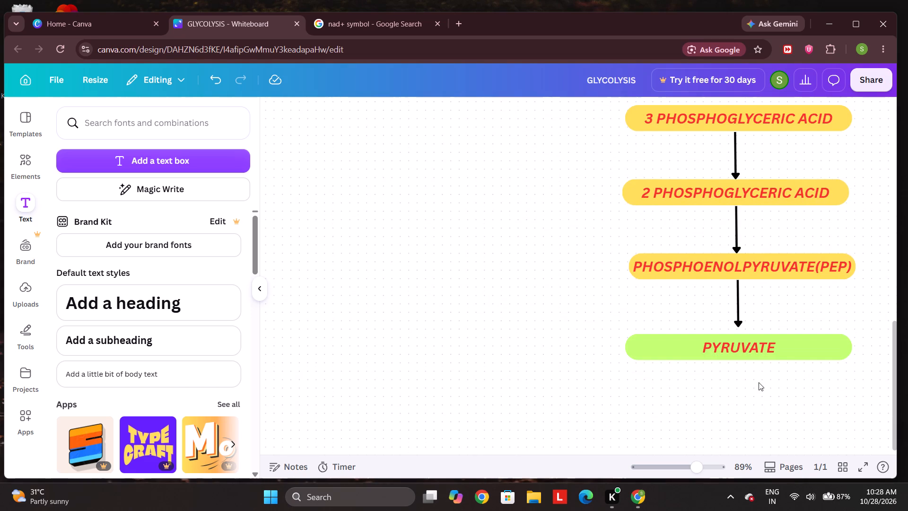
{"action": "scroll", "coordinate": [759, 382], "scroll_direction": "up", "scroll_amount": 2}
{"action": "scroll", "coordinate": [759, 381], "scroll_direction": "down", "scroll_amount": 1}
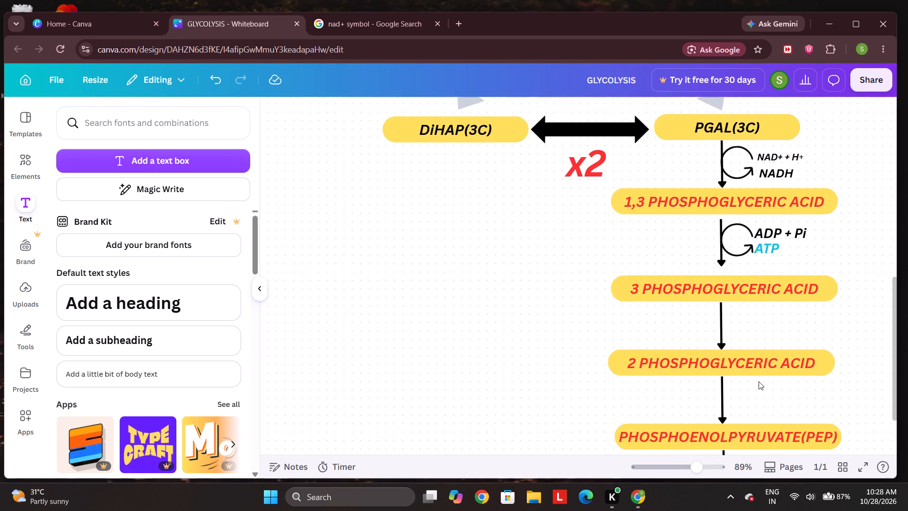
{"action": "scroll", "coordinate": [759, 381], "scroll_direction": "down", "scroll_amount": 1}
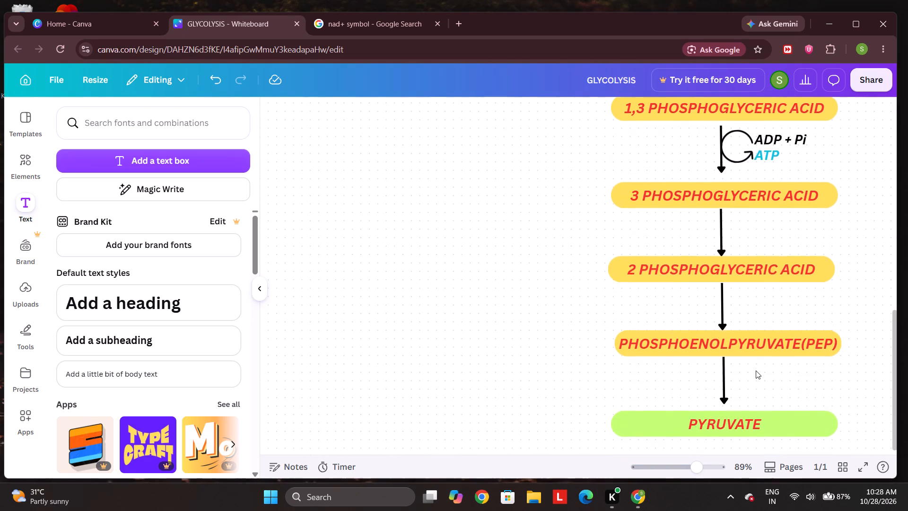
{"action": "scroll", "coordinate": [756, 370], "scroll_direction": "down", "scroll_amount": 2}
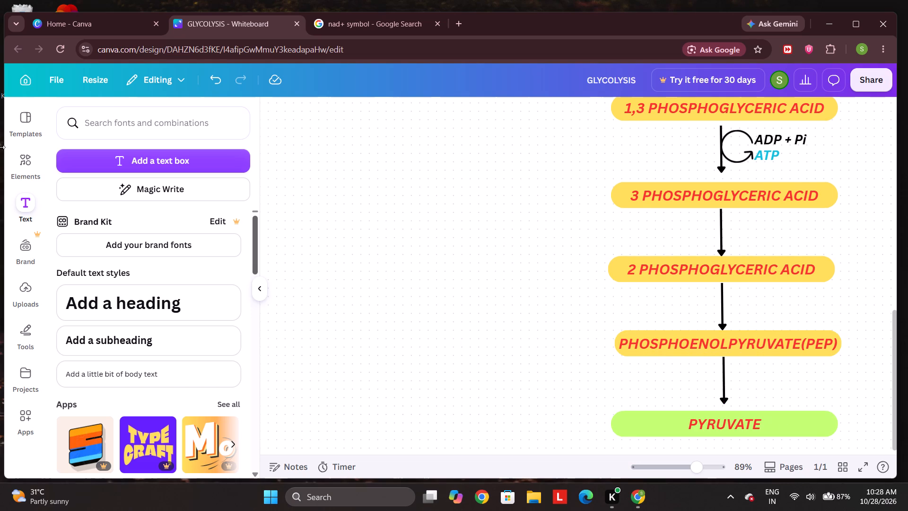
Add a body text box reading ENOLASE, make it bold and italic, and shrink it to about size 16.7.
{"action": "left_click", "coordinate": [103, 377]}
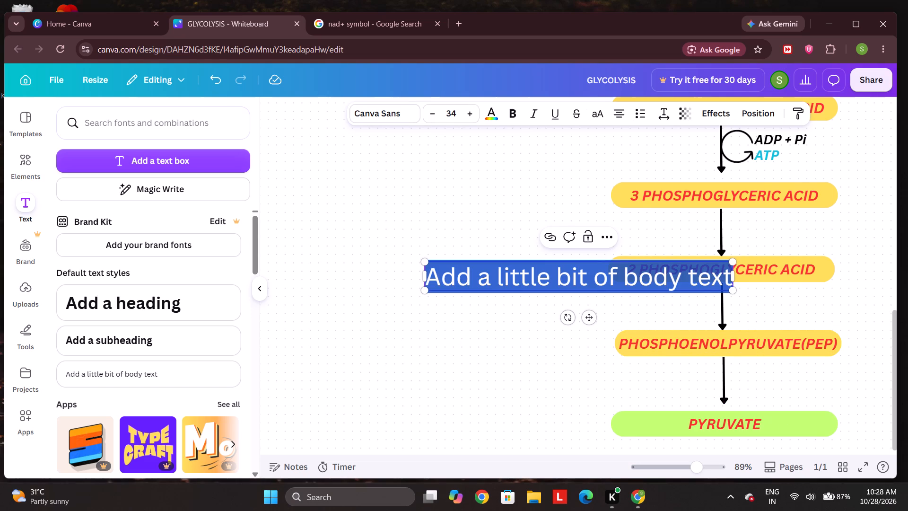
{"action": "type", "text": "EN"}
{"action": "type", "text": "OLASE"}
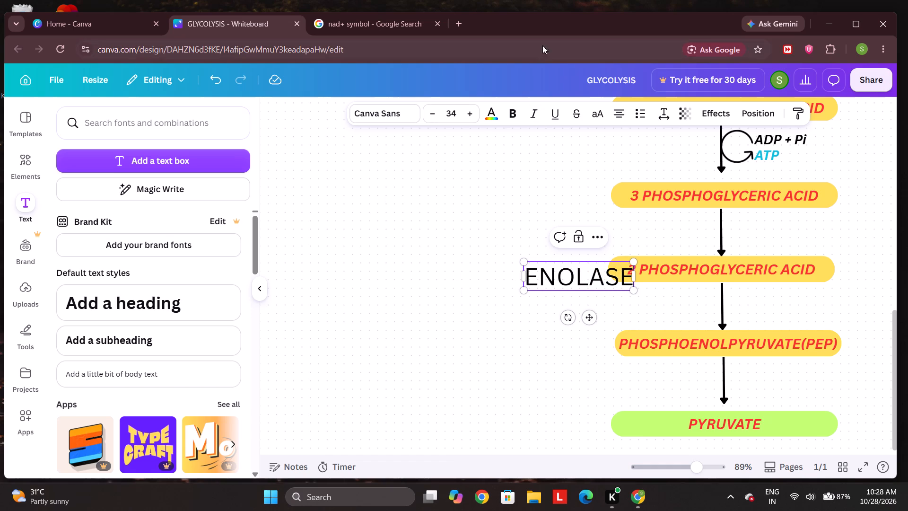
{"action": "left_click", "coordinate": [515, 116]}
{"action": "left_click", "coordinate": [531, 116]}
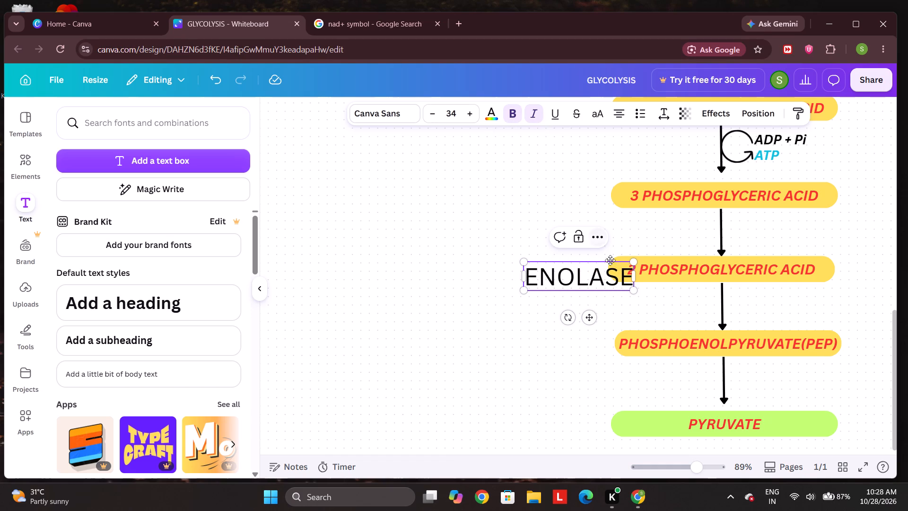
{"action": "left_click_drag", "start_coordinate": [631, 281], "coordinate": [521, 292]}
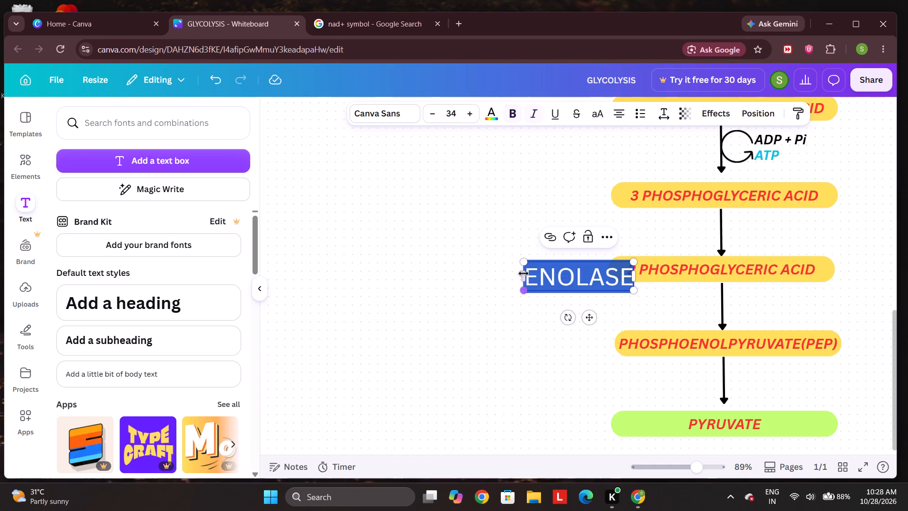
{"action": "left_click", "coordinate": [509, 119]}
{"action": "left_click", "coordinate": [535, 114]}
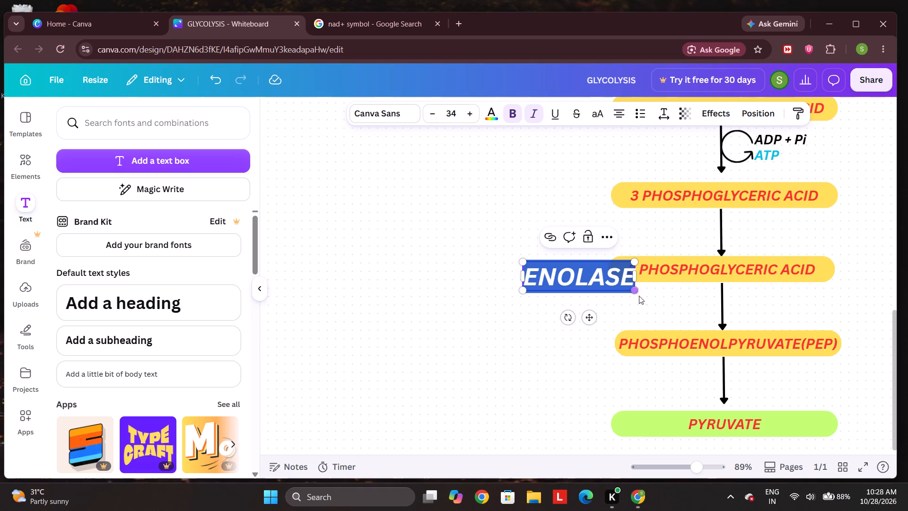
{"action": "left_click_drag", "start_coordinate": [633, 292], "coordinate": [583, 252]}
Shrink the ENOLASE label to size 13, rotate it vertical, and place it along the arrow between PHOSPHOENOLPYRUVATE(PEP) and PYRUVATE.
{"action": "left_click_drag", "start_coordinate": [552, 275], "coordinate": [700, 398]}
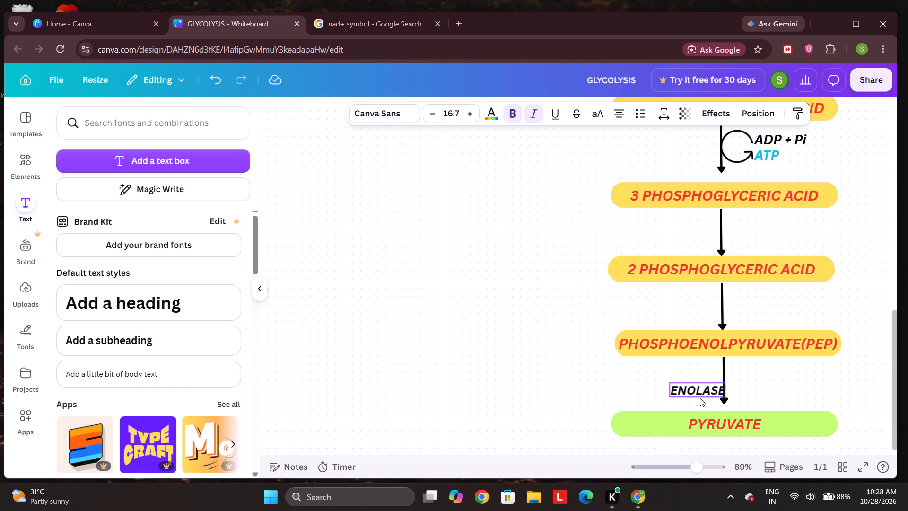
{"action": "left_click_drag", "start_coordinate": [700, 398], "coordinate": [691, 387]}
{"action": "left_click_drag", "start_coordinate": [678, 415], "coordinate": [736, 413]}
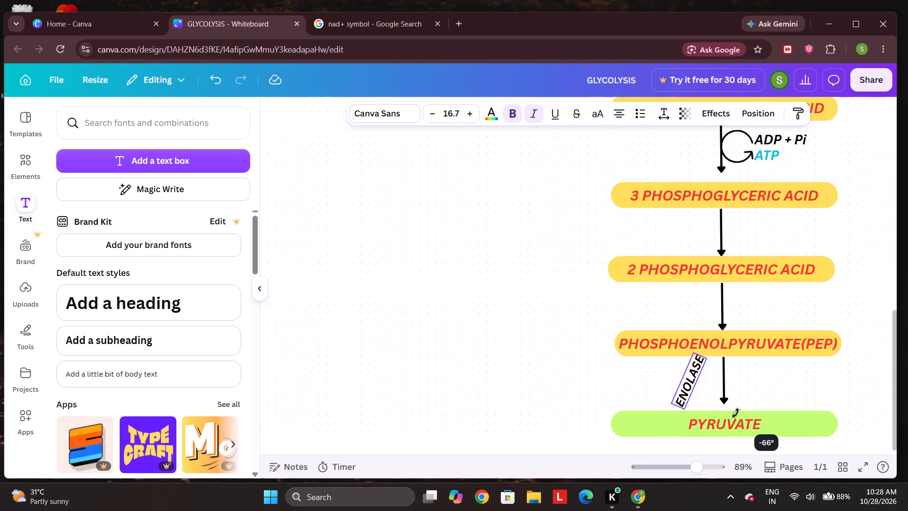
{"action": "left_click_drag", "start_coordinate": [736, 413], "coordinate": [698, 407]}
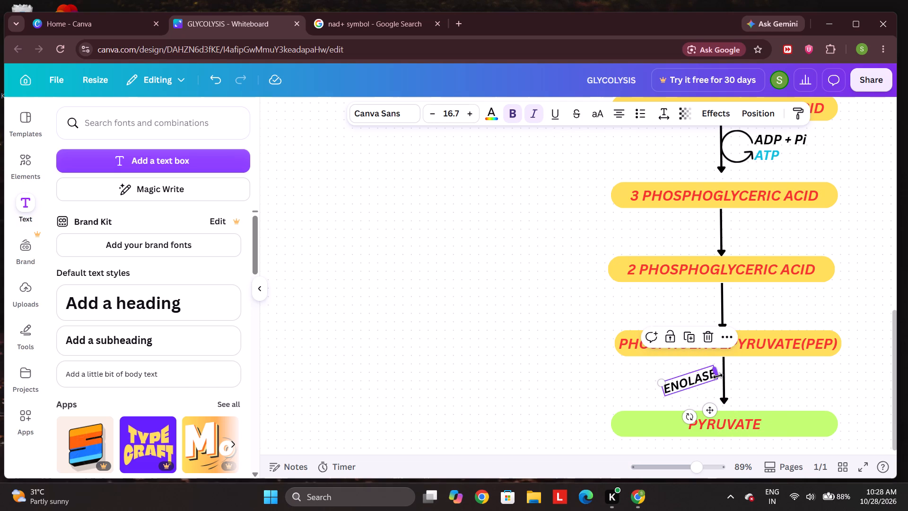
{"action": "left_click", "coordinate": [718, 376]}
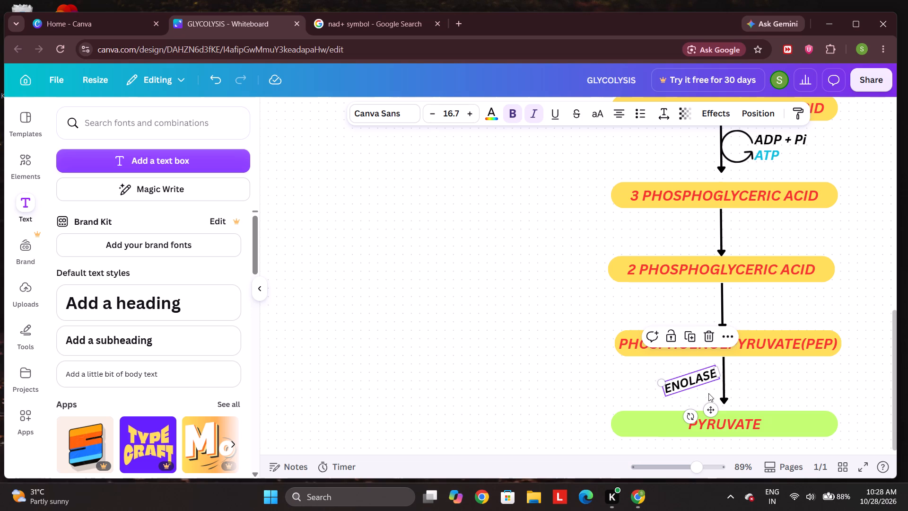
{"action": "left_click_drag", "start_coordinate": [720, 379], "coordinate": [707, 377]}
{"action": "left_click_drag", "start_coordinate": [678, 387], "coordinate": [682, 386]}
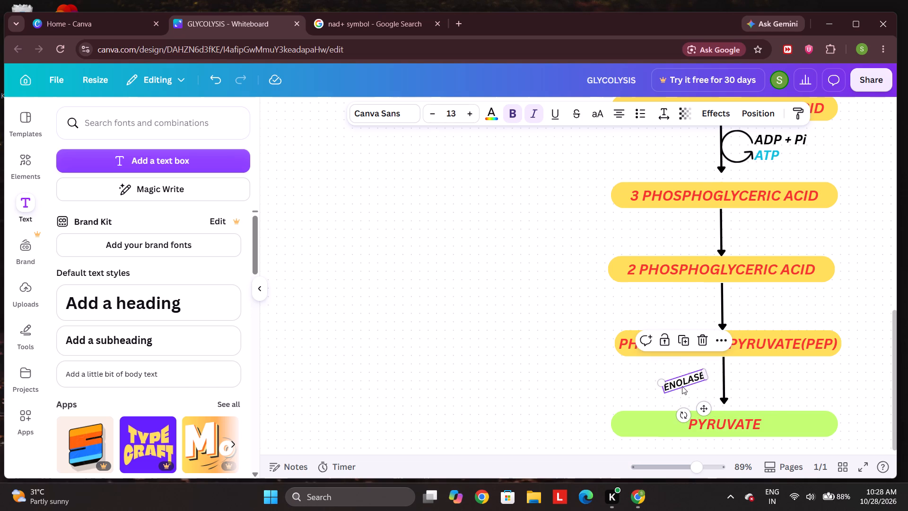
{"action": "left_click_drag", "start_coordinate": [682, 386], "coordinate": [694, 384]}
{"action": "left_click_drag", "start_coordinate": [702, 414], "coordinate": [727, 416]}
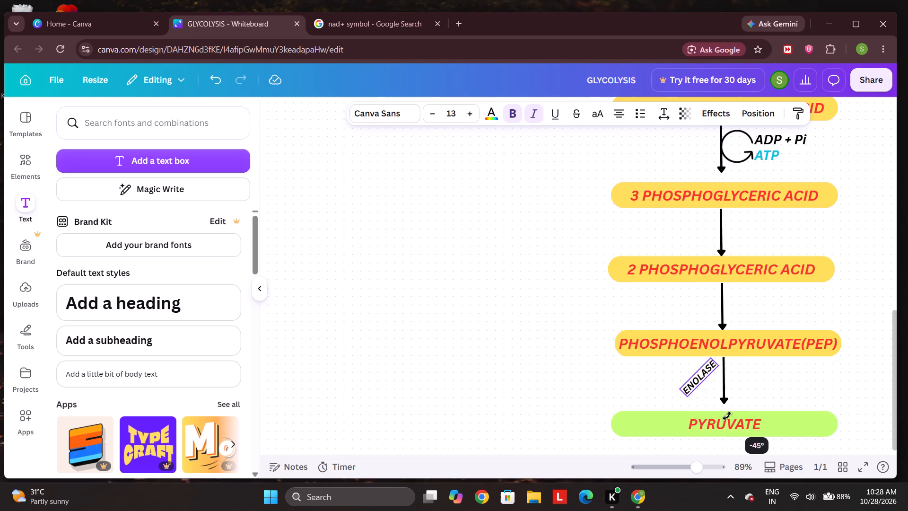
{"action": "left_click_drag", "start_coordinate": [727, 416], "coordinate": [753, 387]}
{"action": "left_click_drag", "start_coordinate": [700, 381], "coordinate": [716, 385]}
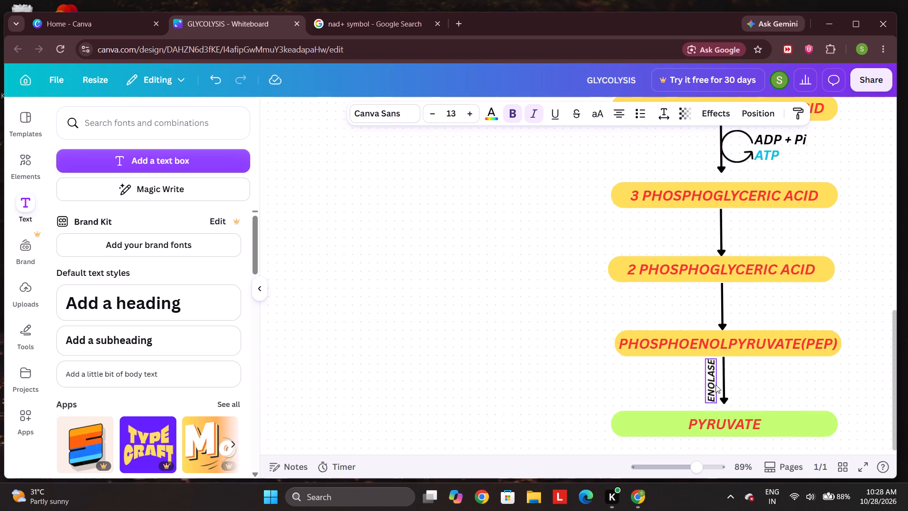
{"action": "left_click_drag", "start_coordinate": [716, 385], "coordinate": [713, 386]}
{"action": "left_click", "coordinate": [787, 386]}
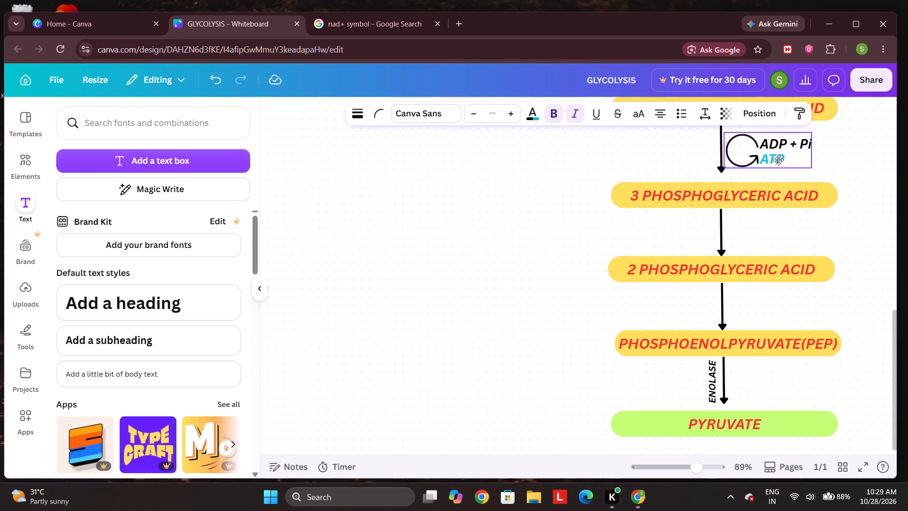
{"action": "left_click", "coordinate": [792, 189]}
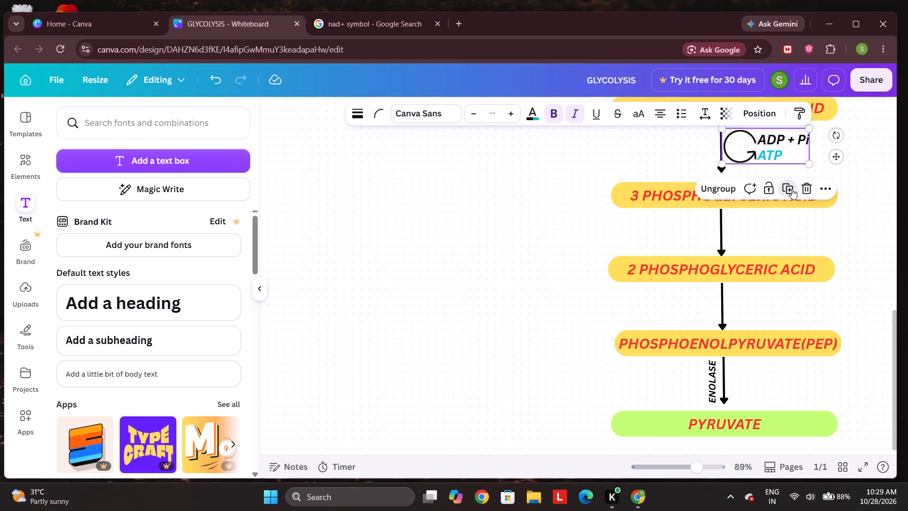
{"action": "left_click_drag", "start_coordinate": [779, 156], "coordinate": [773, 379]}
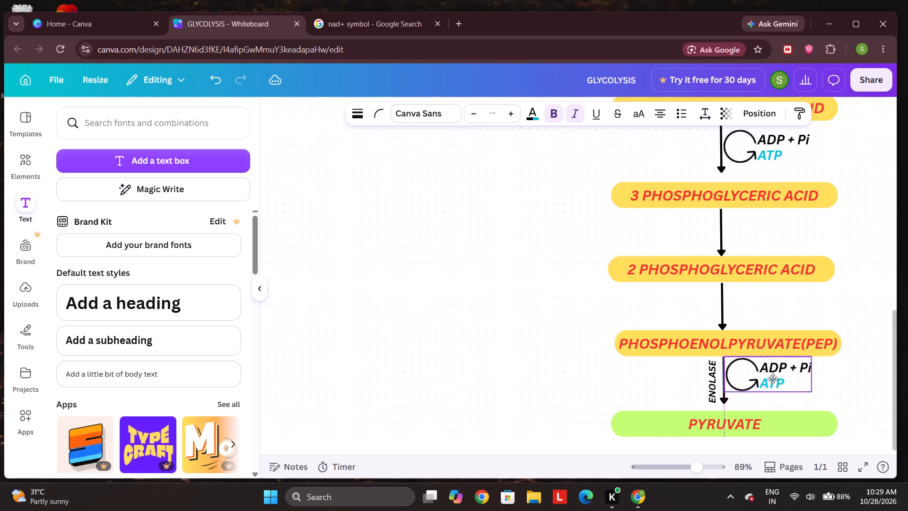
{"action": "left_click_drag", "start_coordinate": [773, 379], "coordinate": [772, 379]}
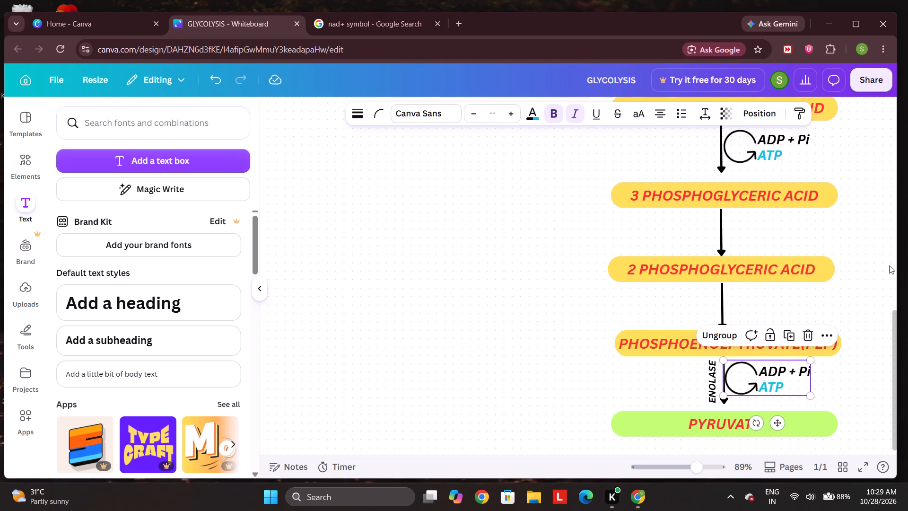
Nudge the original ADP + Pi / ATP group back against the arrow below 1,3 PHOSPHOGLYCERIC ACID.
{"action": "left_click", "coordinate": [754, 149]}
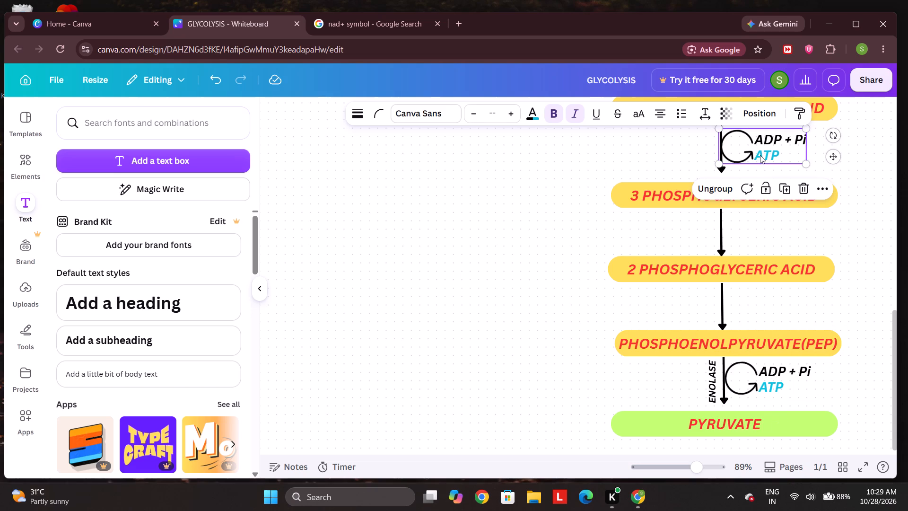
{"action": "left_click", "coordinate": [821, 379]}
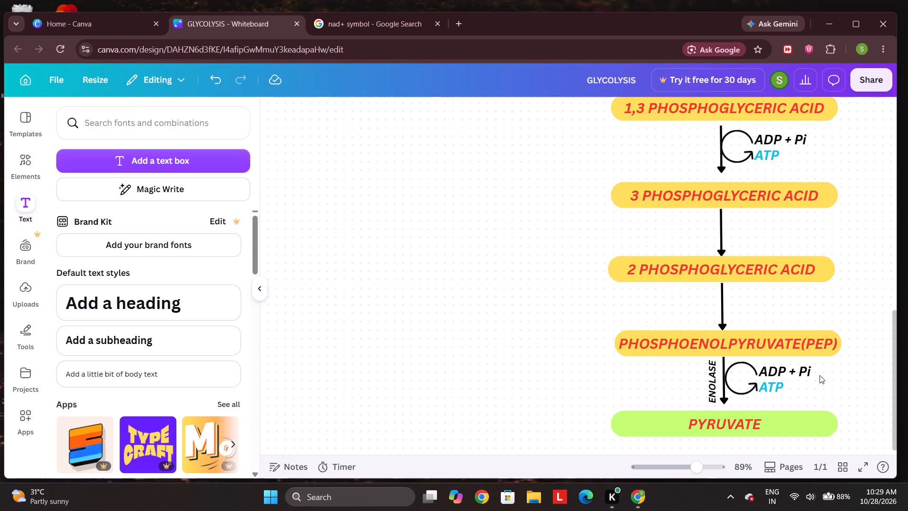
Review the whole flowchart from the GLYCOLYSIS/EMP PATHWAY title down to PYRUVATE and the empty area beneath it.
{"action": "scroll", "coordinate": [622, 44], "scroll_direction": "up", "scroll_amount": 2}
{"action": "scroll", "coordinate": [735, 278], "scroll_direction": "up", "scroll_amount": 1}
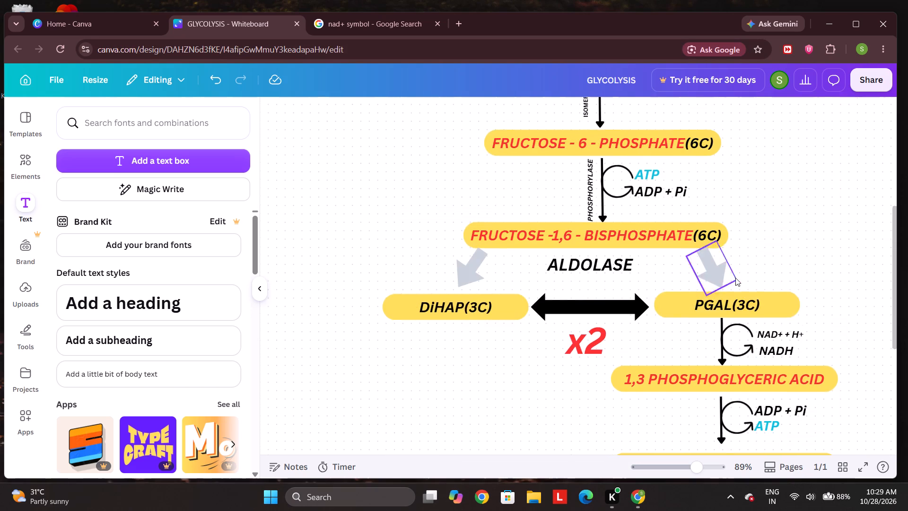
{"action": "scroll", "coordinate": [735, 278], "scroll_direction": "up", "scroll_amount": 4}
{"action": "scroll", "coordinate": [735, 278], "scroll_direction": "down", "scroll_amount": 3}
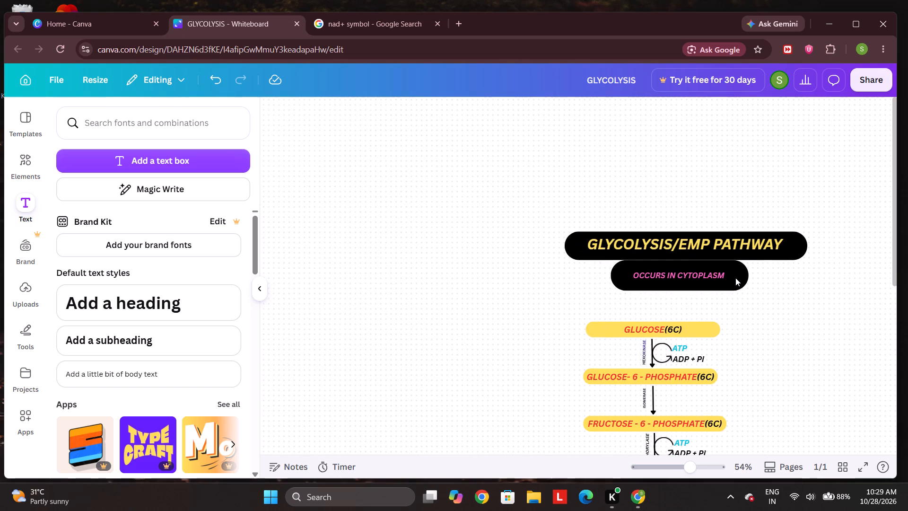
{"action": "scroll", "coordinate": [735, 278], "scroll_direction": "left", "scroll_amount": 2}
{"action": "scroll", "coordinate": [722, 277], "scroll_direction": "down", "scroll_amount": 2}
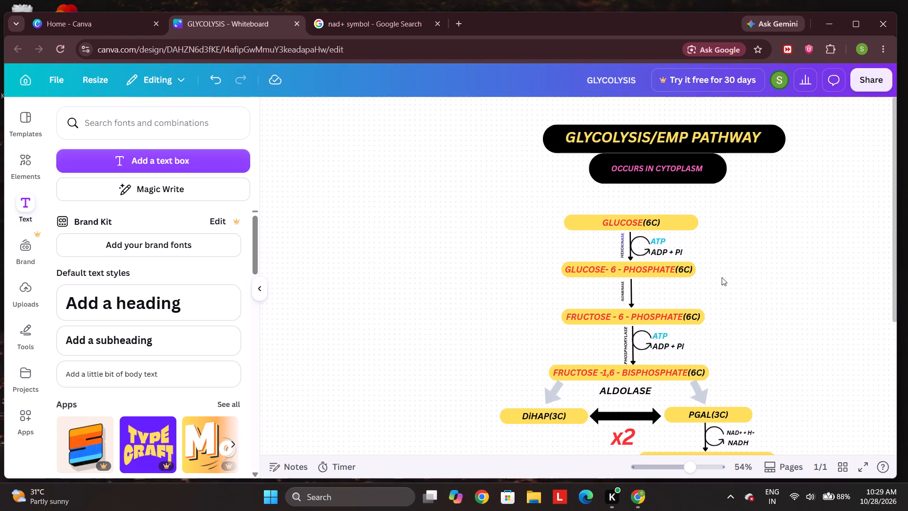
{"action": "scroll", "coordinate": [722, 277], "scroll_direction": "down", "scroll_amount": 1}
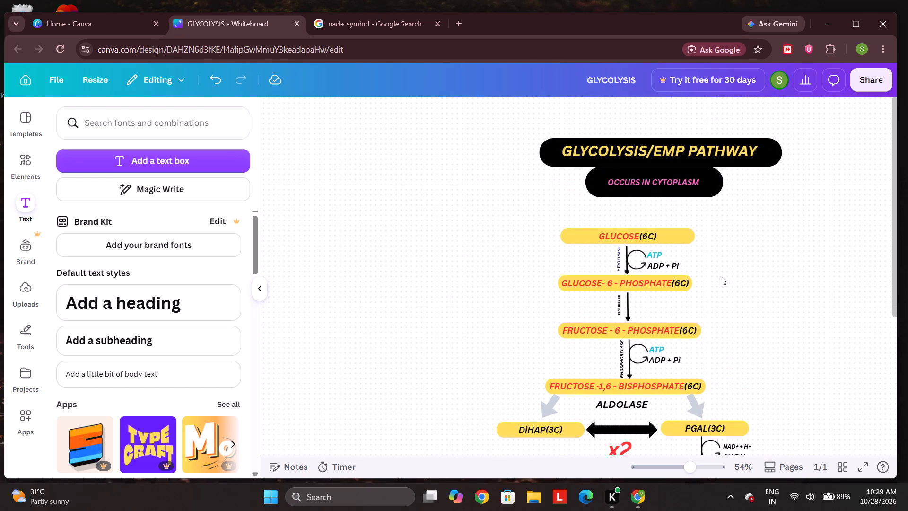
{"action": "scroll", "coordinate": [722, 277], "scroll_direction": "down", "scroll_amount": 3}
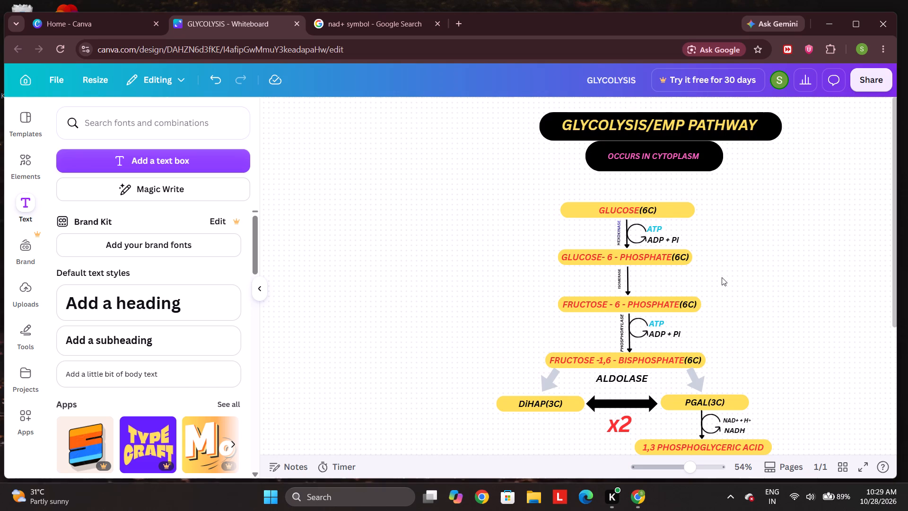
{"action": "scroll", "coordinate": [722, 277], "scroll_direction": "down", "scroll_amount": 2}
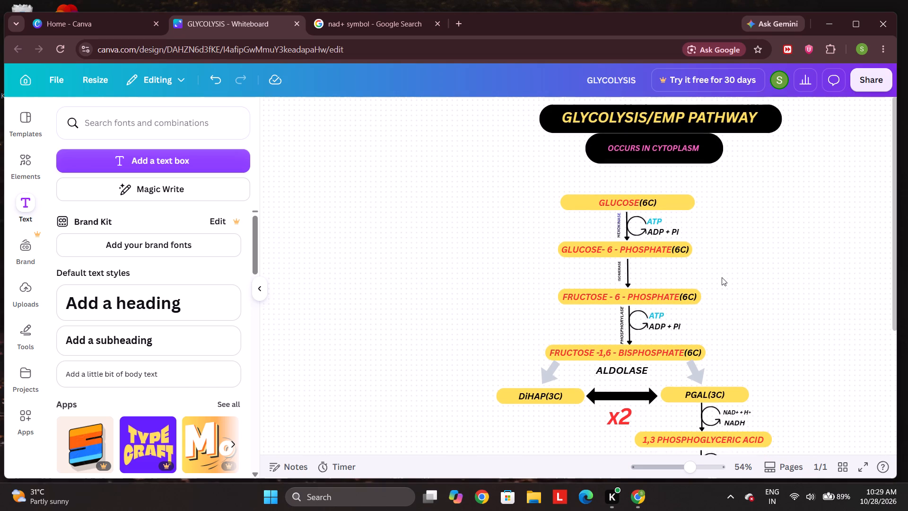
{"action": "scroll", "coordinate": [722, 277], "scroll_direction": "down", "scroll_amount": 5}
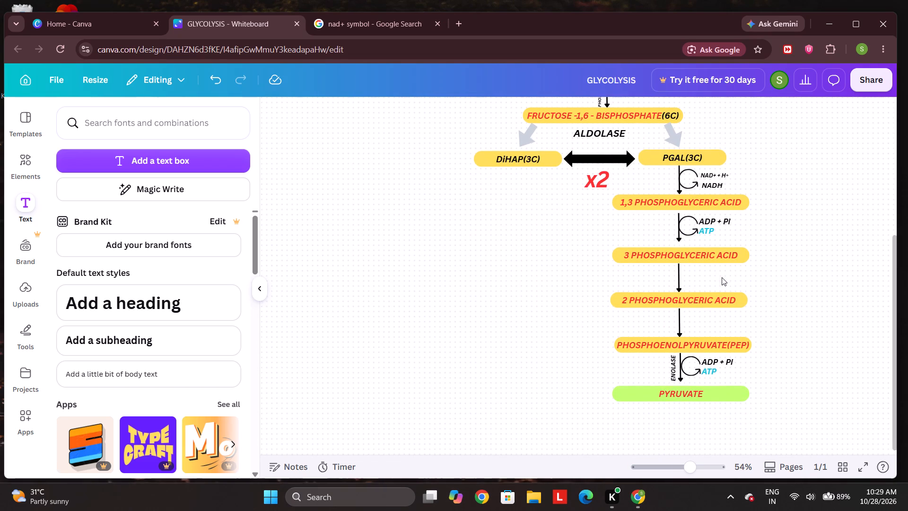
{"action": "scroll", "coordinate": [722, 277], "scroll_direction": "down", "scroll_amount": 1}
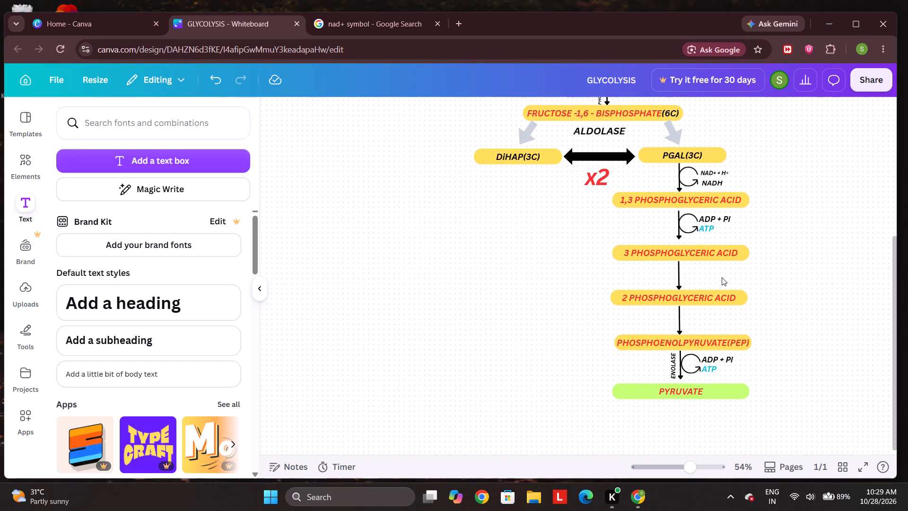
{"action": "scroll", "coordinate": [722, 277], "scroll_direction": "down", "scroll_amount": 3}
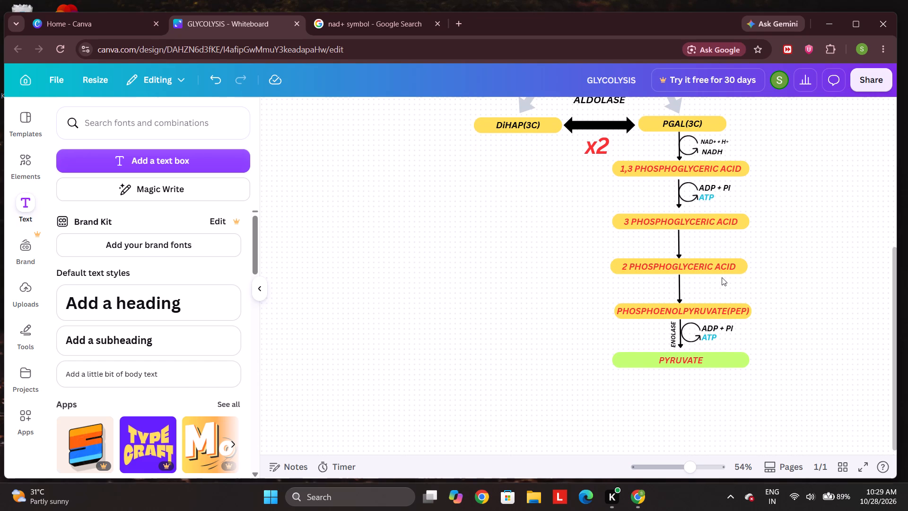
{"action": "scroll", "coordinate": [722, 277], "scroll_direction": "down", "scroll_amount": 2}
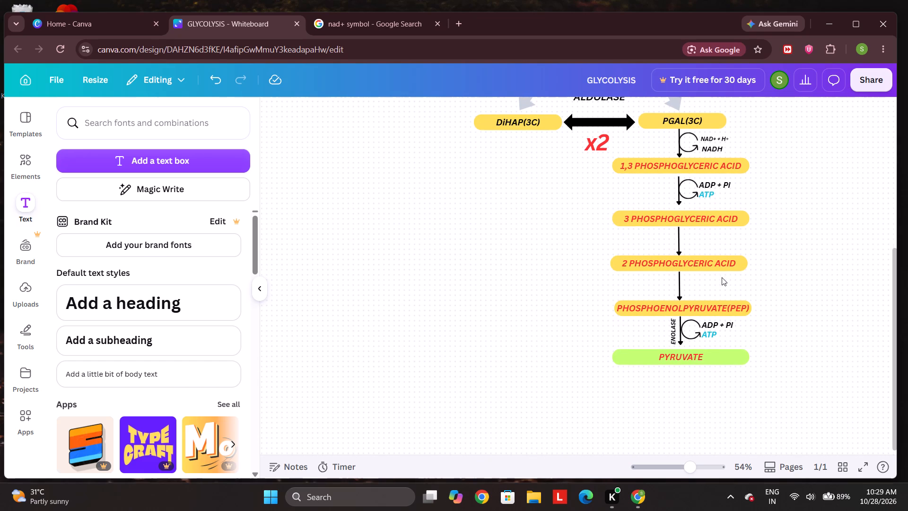
{"action": "scroll", "coordinate": [722, 277], "scroll_direction": "down", "scroll_amount": 3}
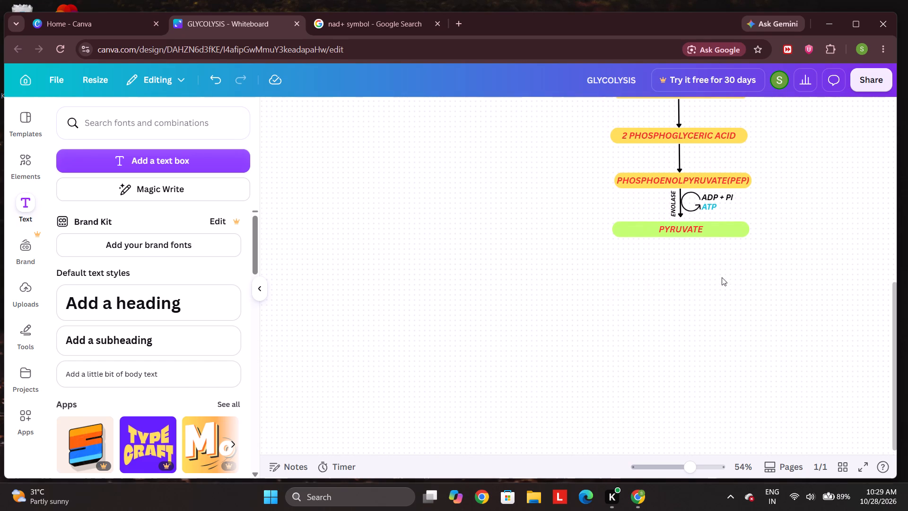
{"action": "scroll", "coordinate": [722, 277], "scroll_direction": "down", "scroll_amount": 1}
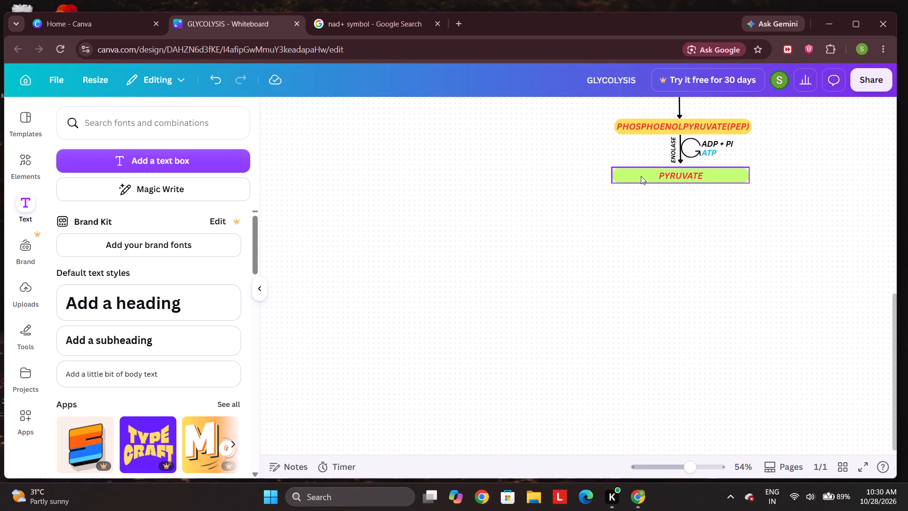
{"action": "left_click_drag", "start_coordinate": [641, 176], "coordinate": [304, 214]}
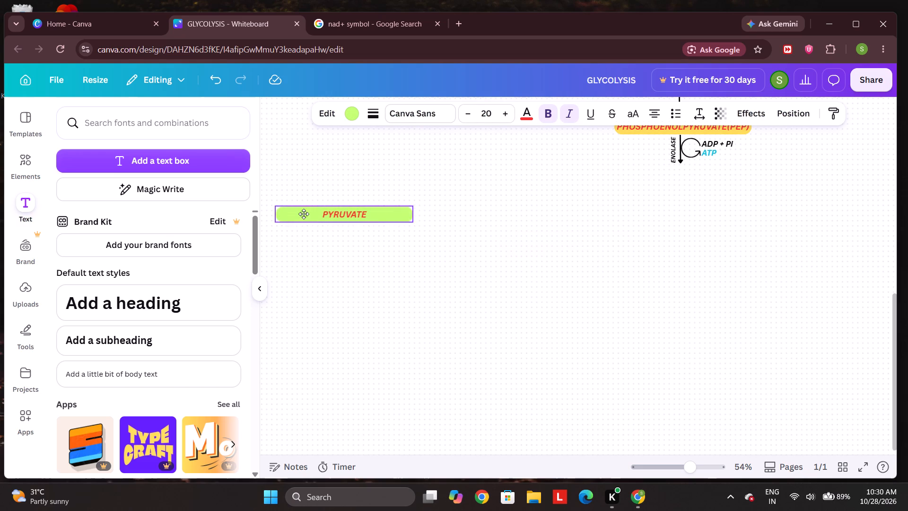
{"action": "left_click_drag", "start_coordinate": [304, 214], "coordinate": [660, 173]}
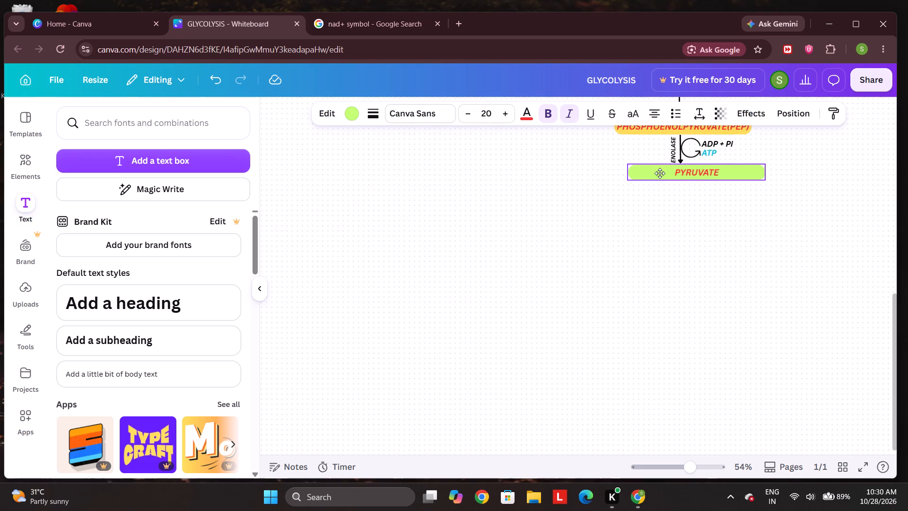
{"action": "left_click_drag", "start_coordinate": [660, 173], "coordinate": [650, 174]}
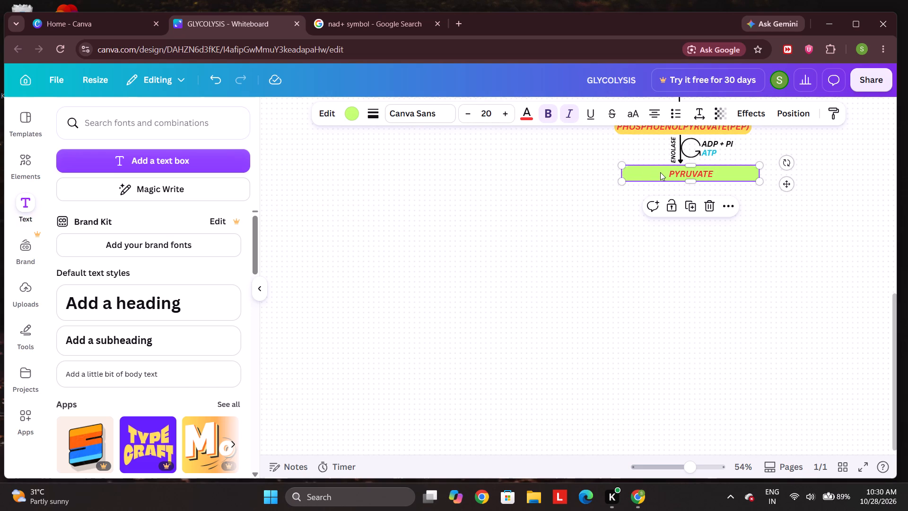
Duplicate the green PYRUVATE shape and place the copy in the empty area below and well left of the original.
{"action": "left_click", "coordinate": [685, 209]}
{"action": "left_click_drag", "start_coordinate": [660, 185], "coordinate": [614, 177]}
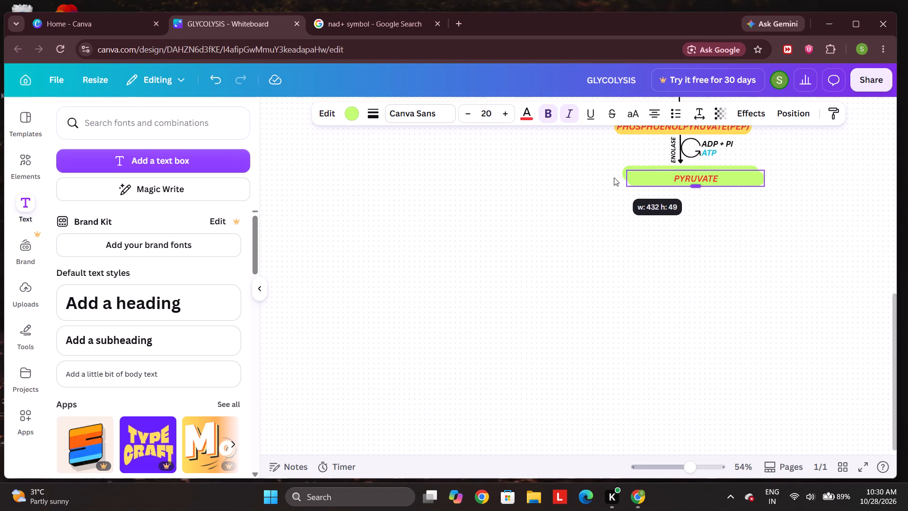
{"action": "left_click_drag", "start_coordinate": [614, 177], "coordinate": [614, 171]}
{"action": "left_click_drag", "start_coordinate": [659, 176], "coordinate": [381, 239]}
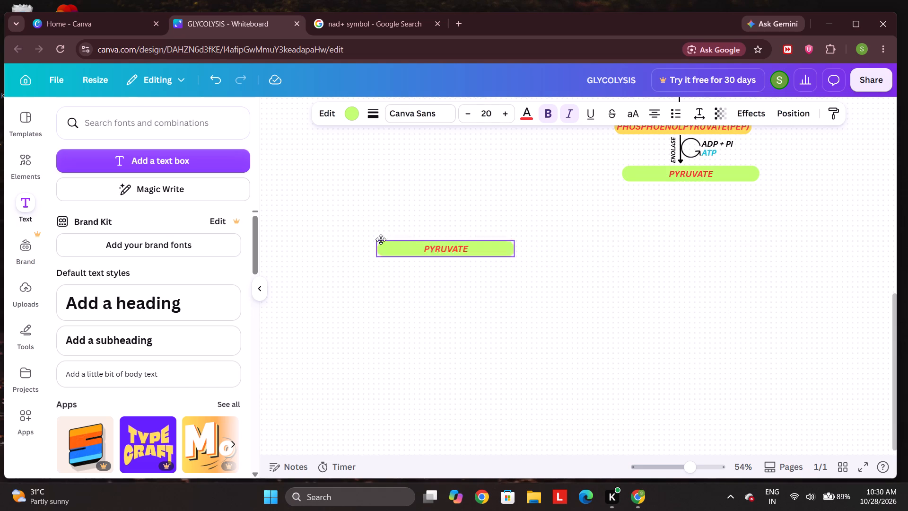
{"action": "left_click_drag", "start_coordinate": [381, 239], "coordinate": [322, 224]}
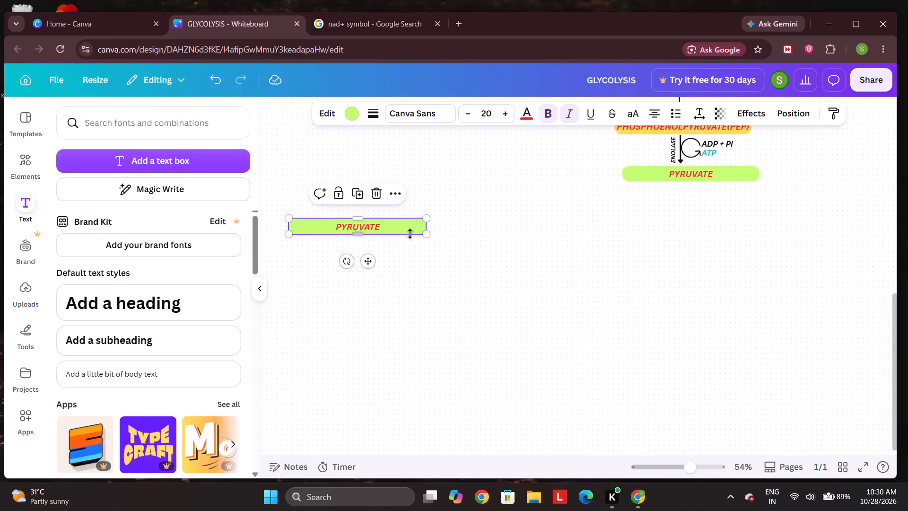
Enlarge the copied green shape into a banner about 1,900 wide and move it slightly up beneath the original PYRUVATE shape.
{"action": "left_click_drag", "start_coordinate": [427, 233], "coordinate": [890, 308]}
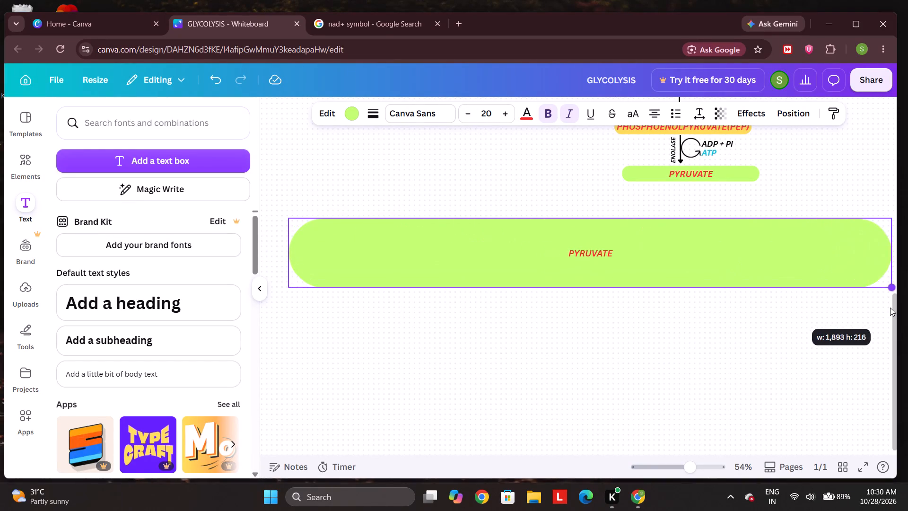
{"action": "left_click_drag", "start_coordinate": [890, 308], "coordinate": [883, 290]}
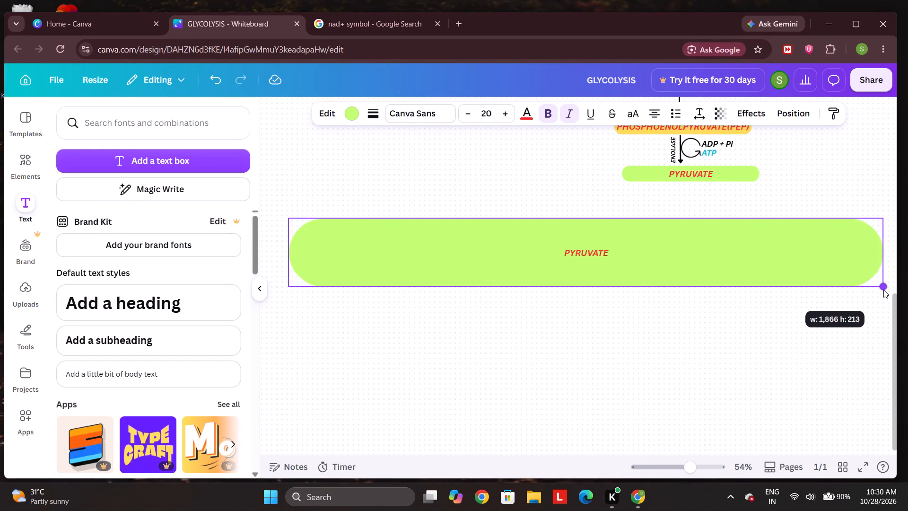
{"action": "left_click_drag", "start_coordinate": [883, 290], "coordinate": [887, 289]}
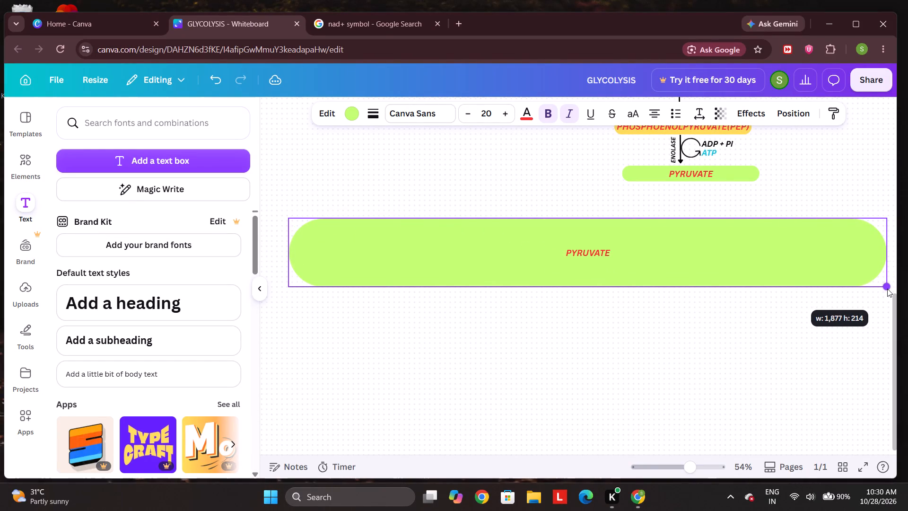
{"action": "left_click_drag", "start_coordinate": [887, 289], "coordinate": [900, 287]}
{"action": "left_click_drag", "start_coordinate": [743, 254], "coordinate": [743, 253]}
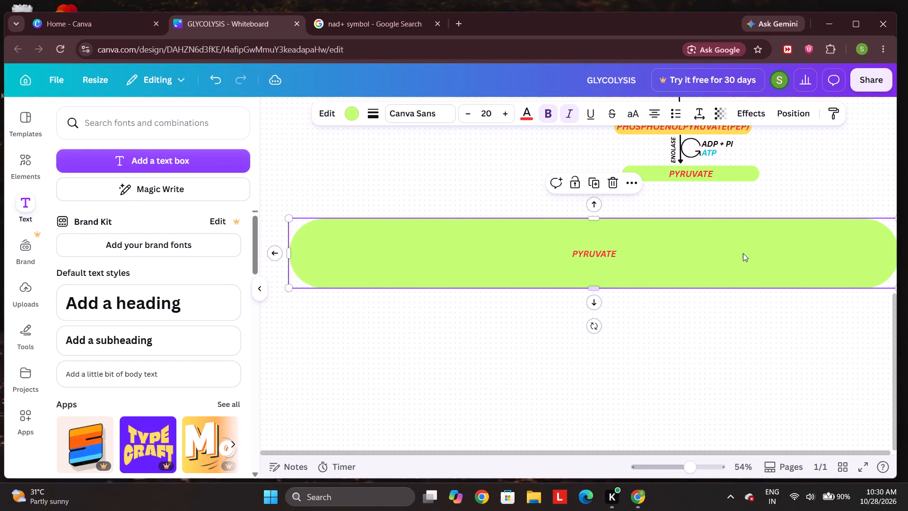
{"action": "left_click_drag", "start_coordinate": [743, 253], "coordinate": [741, 238]}
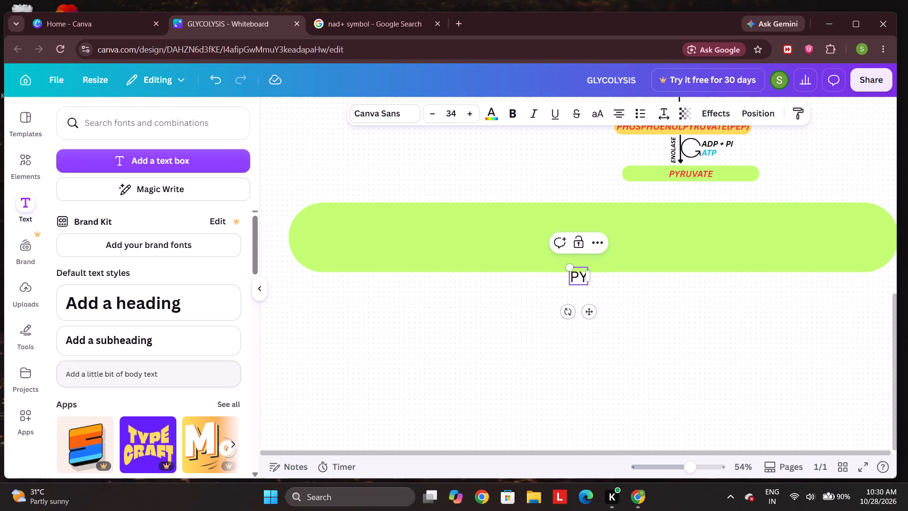
{"action": "type", "text": "RU"}
{"action": "type", "text": "VAT"}
{"action": "key", "text": "e"}
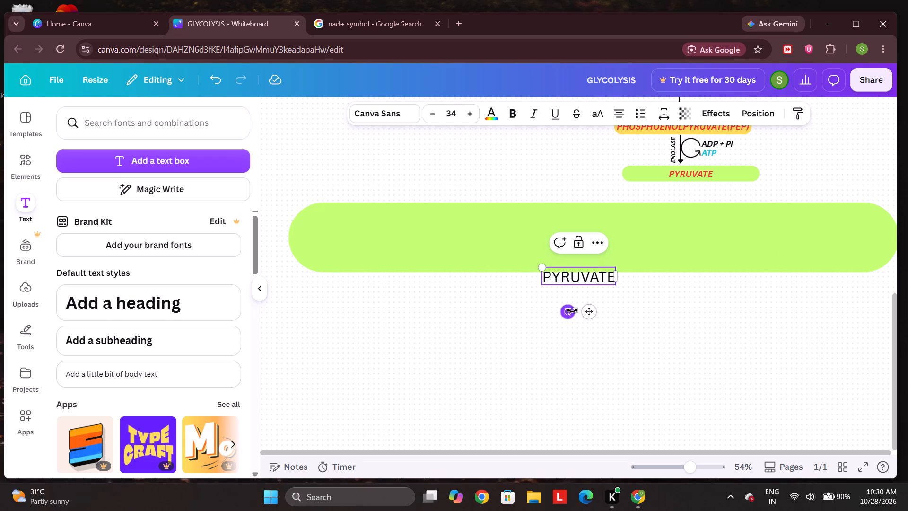
{"action": "left_click_drag", "start_coordinate": [589, 312], "coordinate": [398, 271]}
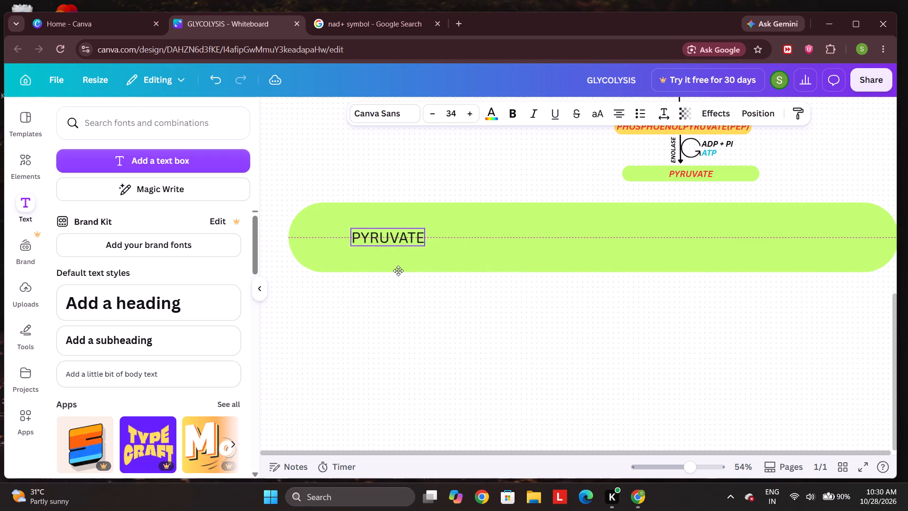
{"action": "left_click_drag", "start_coordinate": [398, 271], "coordinate": [393, 267]}
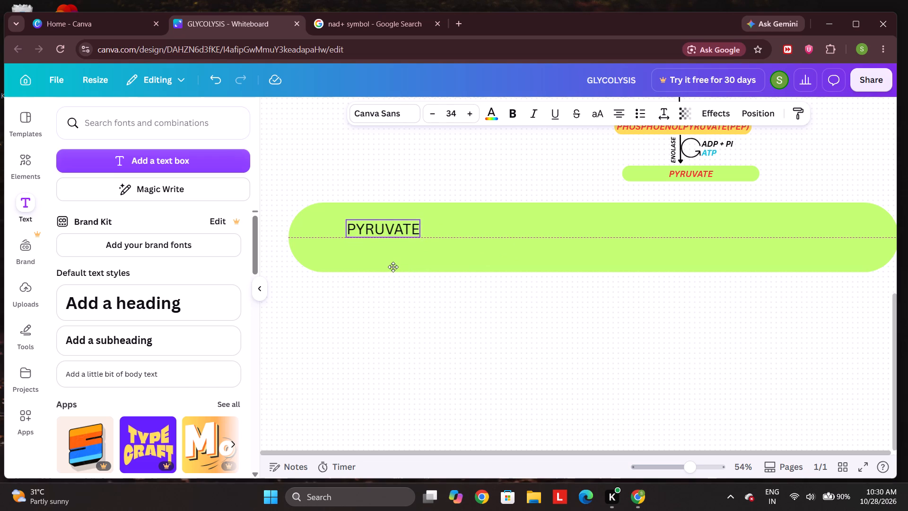
{"action": "left_click_drag", "start_coordinate": [393, 267], "coordinate": [390, 269]}
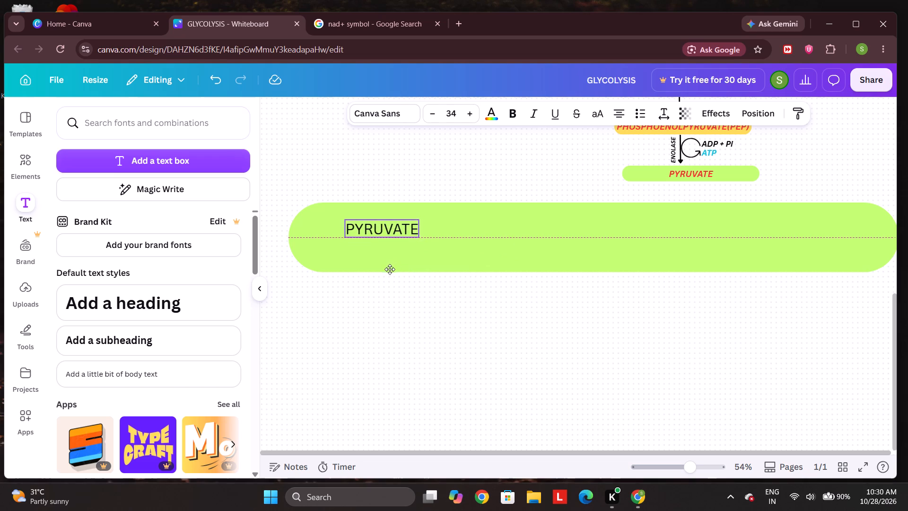
{"action": "left_click_drag", "start_coordinate": [390, 269], "coordinate": [378, 269]}
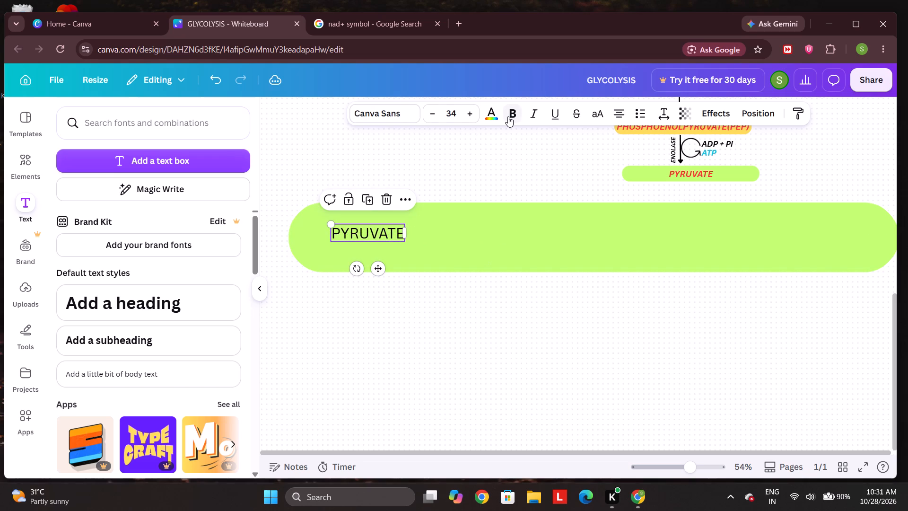
Format the banner's PYRUVATE text as bold, italic and dark navy blue.
{"action": "left_click", "coordinate": [508, 116]}
{"action": "left_click", "coordinate": [530, 115]}
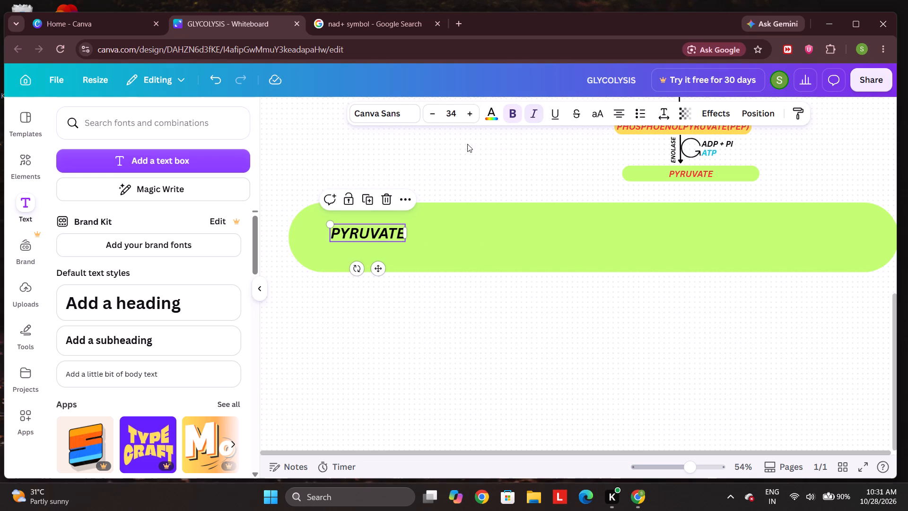
{"action": "left_click", "coordinate": [496, 108]}
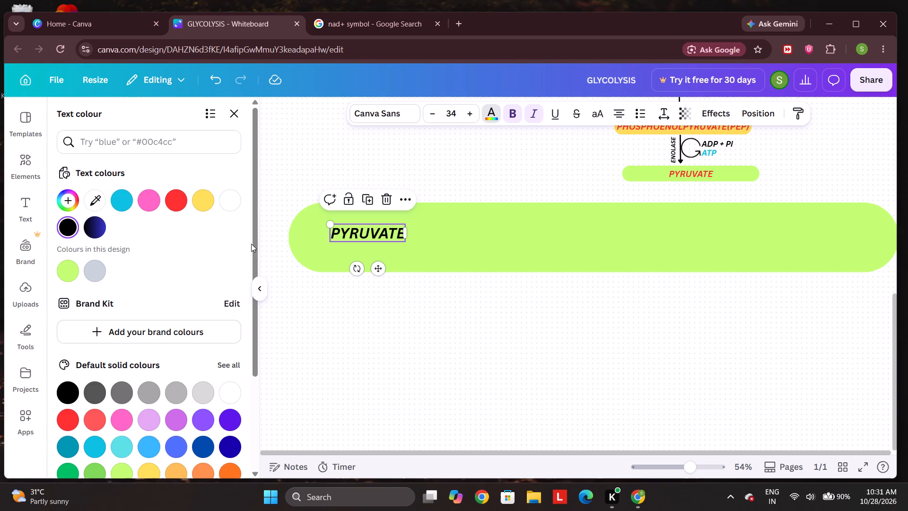
{"action": "left_click_drag", "start_coordinate": [257, 245], "coordinate": [256, 317]}
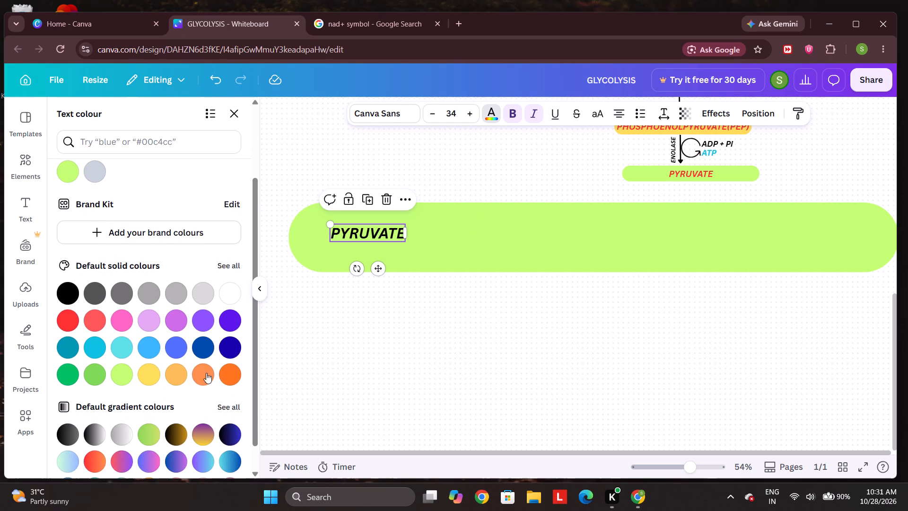
{"action": "left_click", "coordinate": [178, 341]}
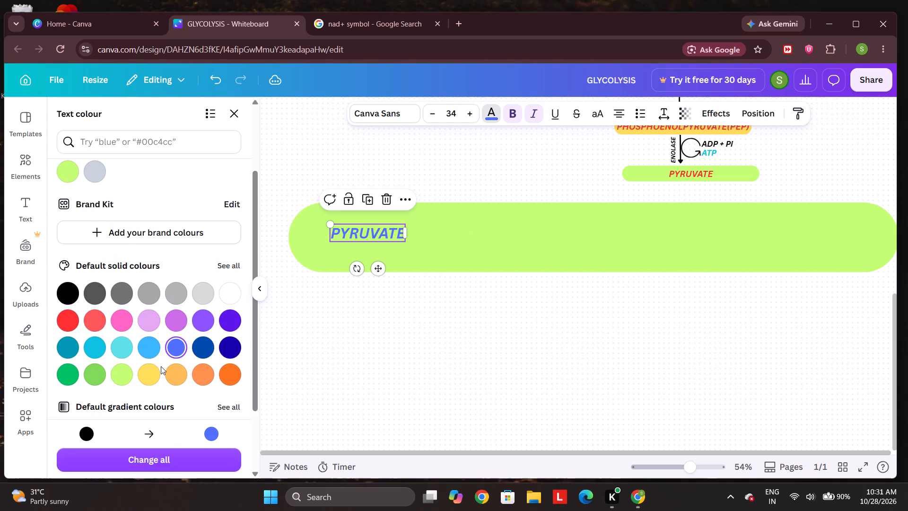
{"action": "left_click", "coordinate": [153, 369]}
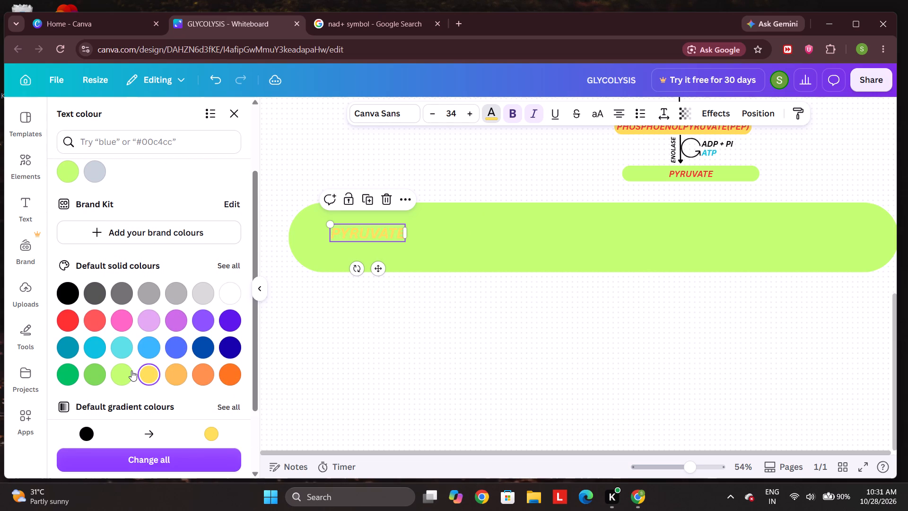
{"action": "left_click", "coordinate": [131, 370]}
{"action": "left_click", "coordinate": [222, 374]}
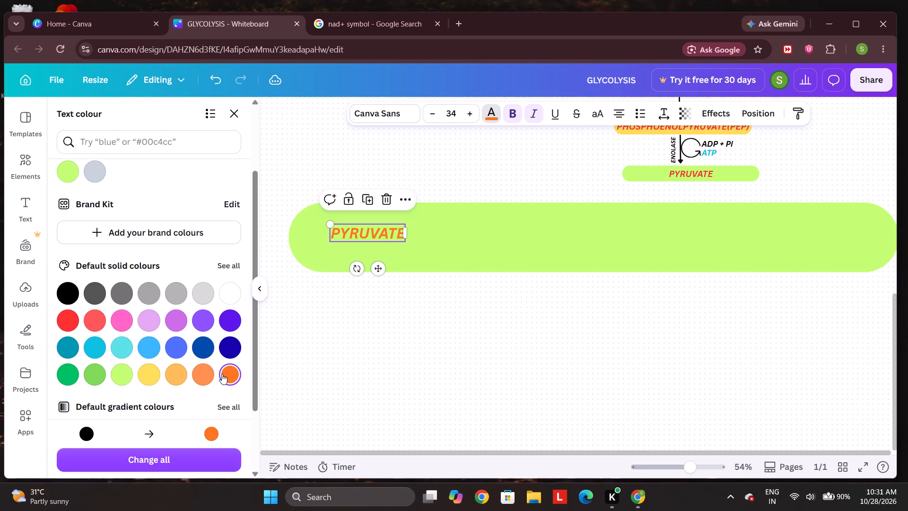
{"action": "left_click", "coordinate": [212, 374]}
{"action": "left_click", "coordinate": [227, 337]}
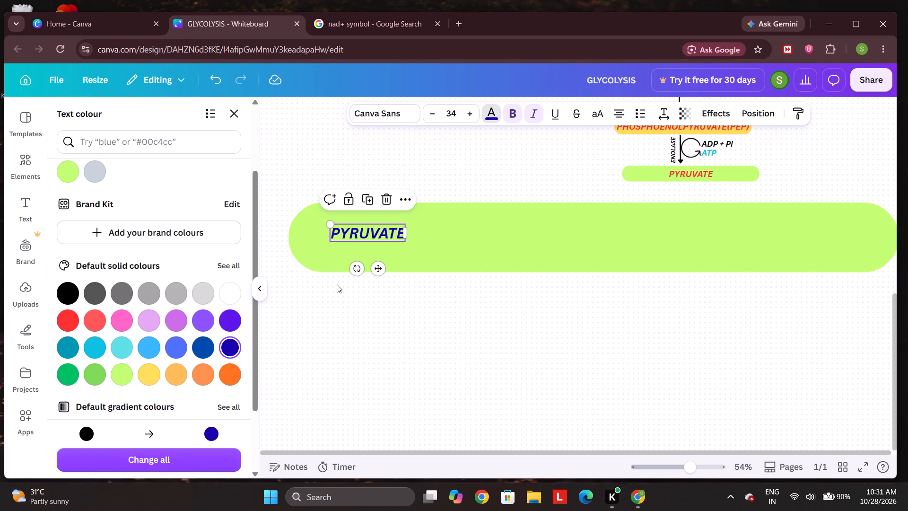
Align the PYRUVATE text with the vertical centre of the green banner, keeping it near the left end.
{"action": "left_click_drag", "start_coordinate": [367, 234], "coordinate": [367, 242]}
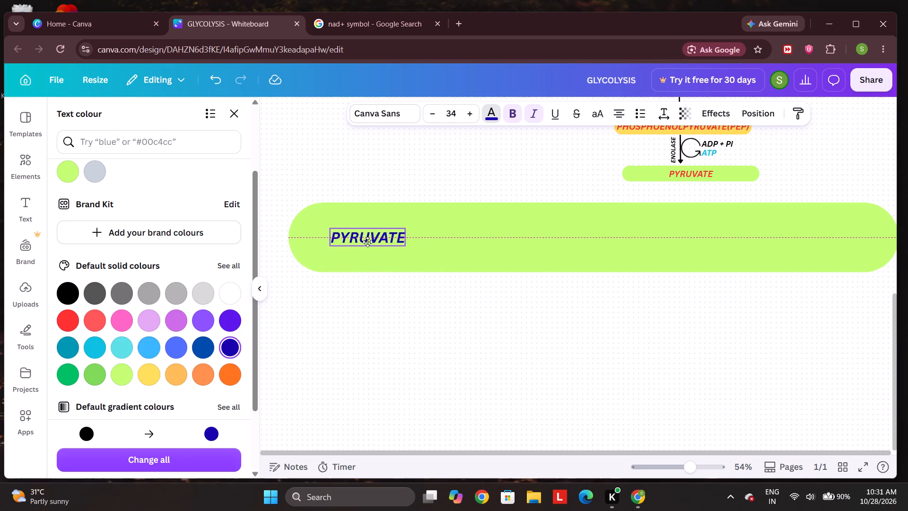
{"action": "left_click_drag", "start_coordinate": [367, 242], "coordinate": [363, 241]}
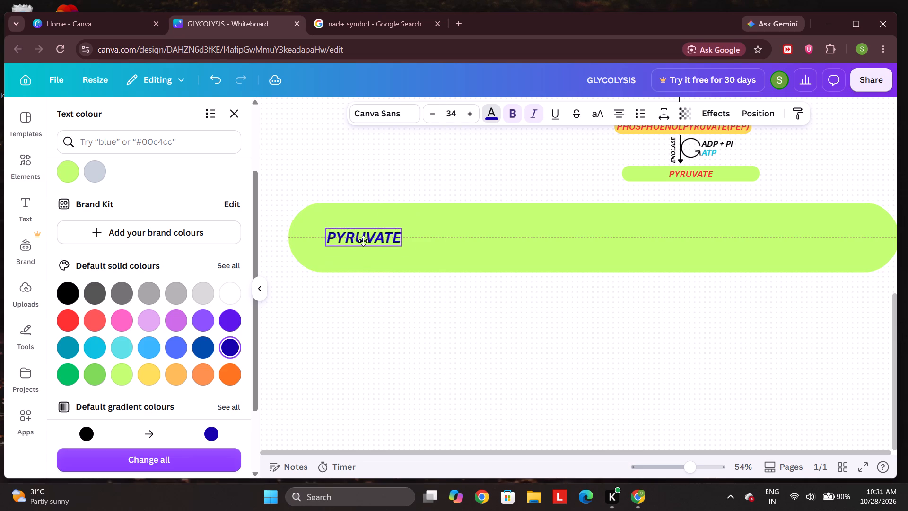
{"action": "left_click_drag", "start_coordinate": [363, 241], "coordinate": [367, 241]}
{"action": "left_click", "coordinate": [348, 318]}
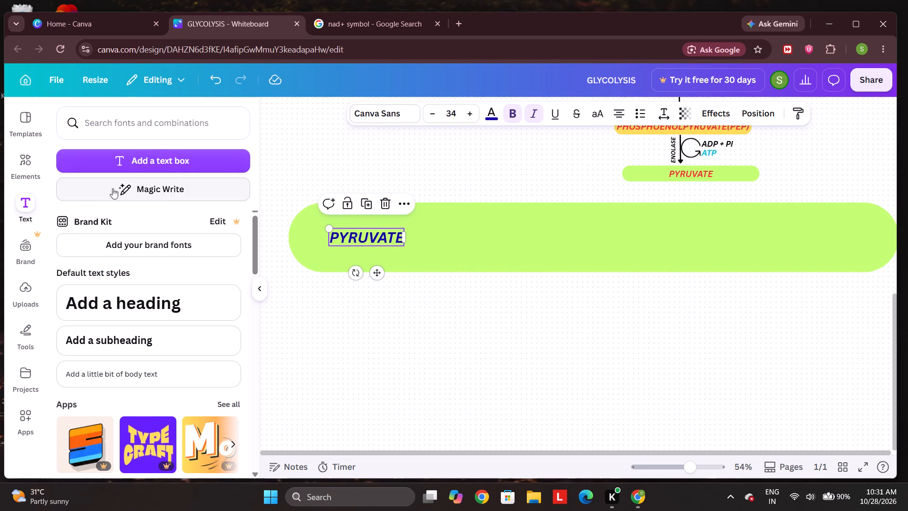
Search all elements for "arrow", insert the straight black arrow graphic and place it just right of PYRUVATE in the banner.
{"action": "left_click", "coordinate": [32, 166]}
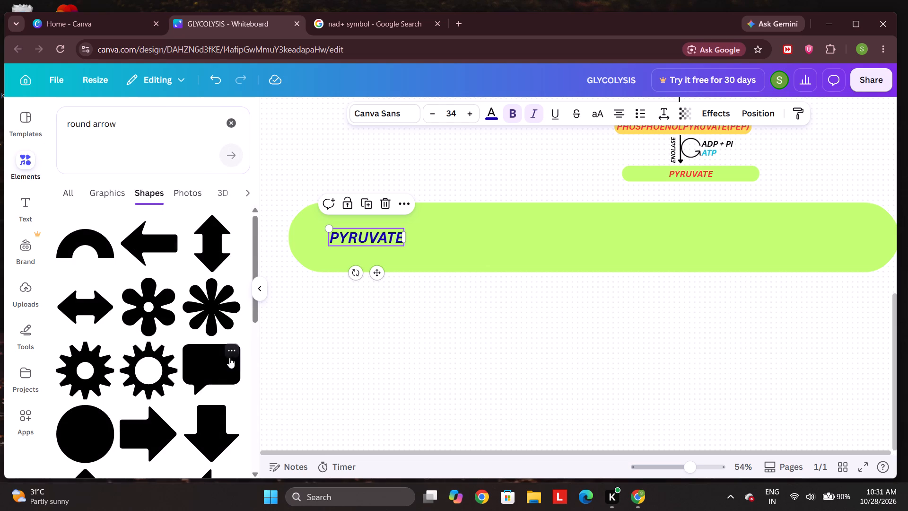
{"action": "left_click", "coordinate": [90, 126]}
{"action": "key", "text": "BackSpace"}
{"action": "key", "text": "BackSpace"}
{"action": "key", "text": "BackSpace"}
{"action": "key", "text": "BackSpace"}
{"action": "key", "text": "BackSpace"}
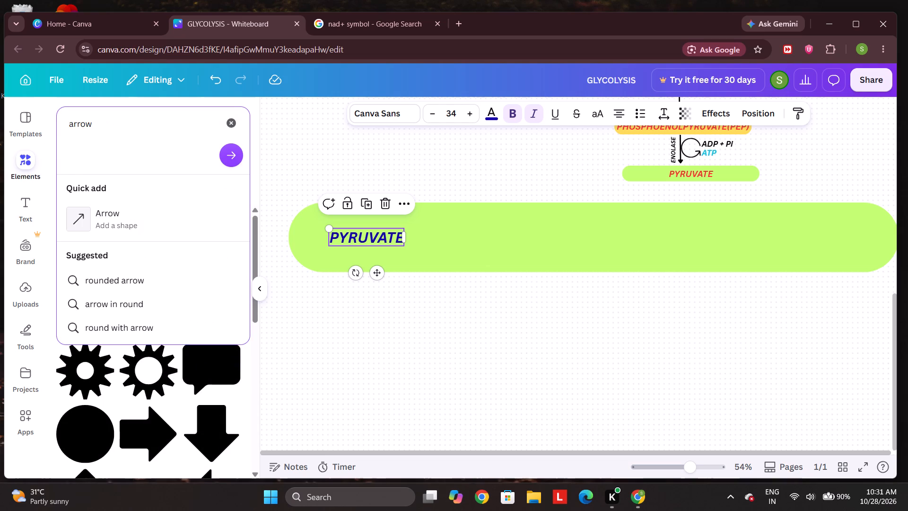
{"action": "key", "text": "BackSpace"}
{"action": "left_click", "coordinate": [238, 154]}
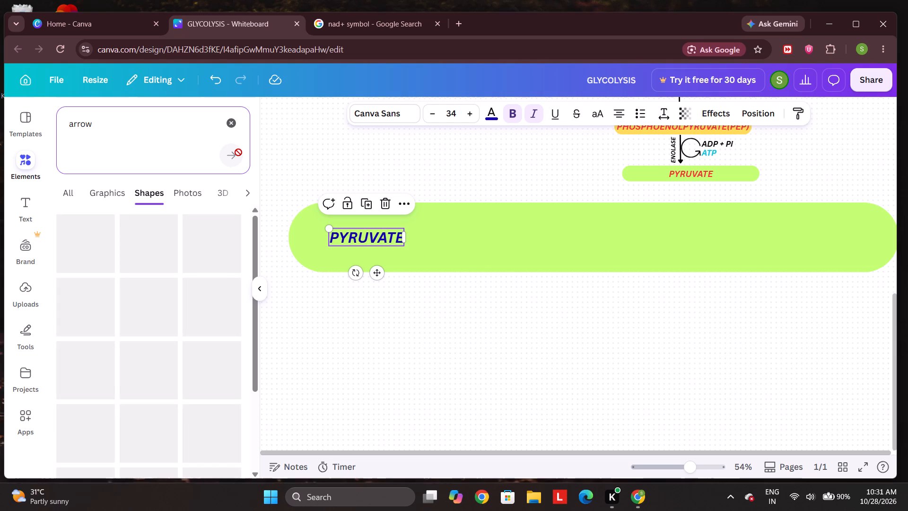
{"action": "left_click", "coordinate": [76, 191]}
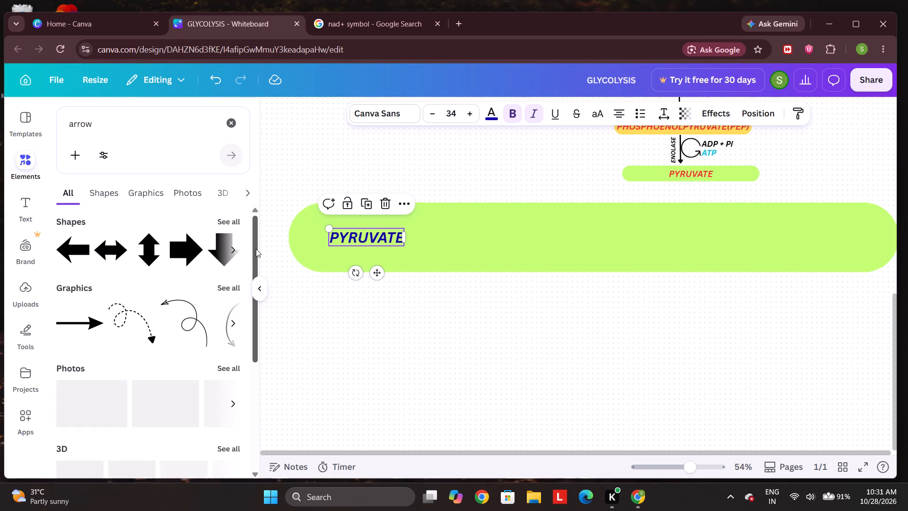
{"action": "left_click", "coordinate": [84, 316]}
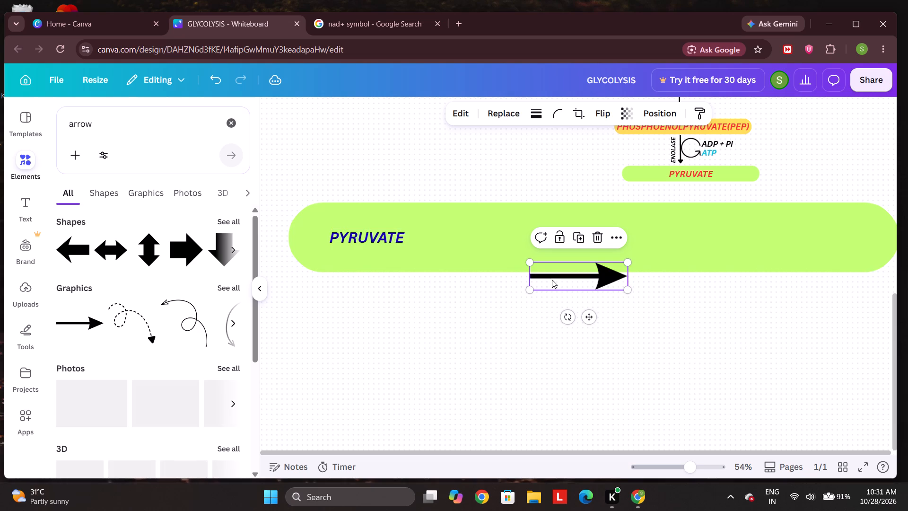
{"action": "left_click_drag", "start_coordinate": [546, 277], "coordinate": [428, 242]}
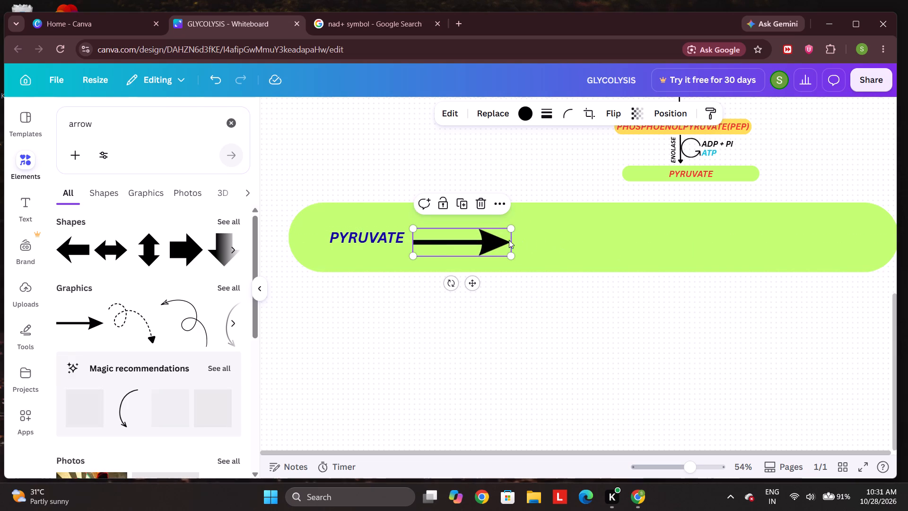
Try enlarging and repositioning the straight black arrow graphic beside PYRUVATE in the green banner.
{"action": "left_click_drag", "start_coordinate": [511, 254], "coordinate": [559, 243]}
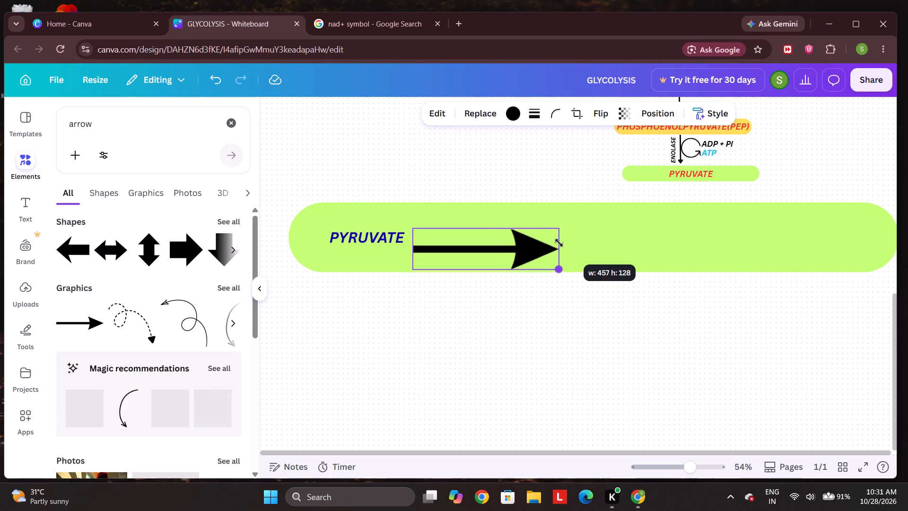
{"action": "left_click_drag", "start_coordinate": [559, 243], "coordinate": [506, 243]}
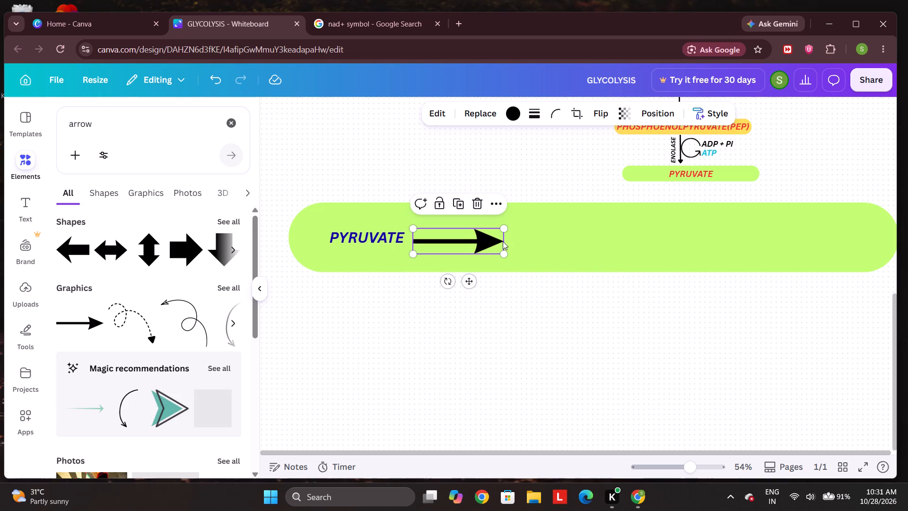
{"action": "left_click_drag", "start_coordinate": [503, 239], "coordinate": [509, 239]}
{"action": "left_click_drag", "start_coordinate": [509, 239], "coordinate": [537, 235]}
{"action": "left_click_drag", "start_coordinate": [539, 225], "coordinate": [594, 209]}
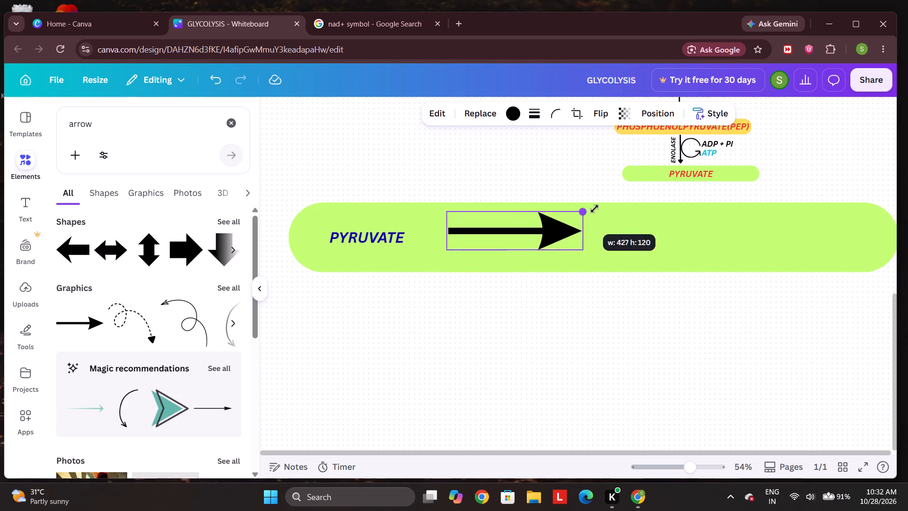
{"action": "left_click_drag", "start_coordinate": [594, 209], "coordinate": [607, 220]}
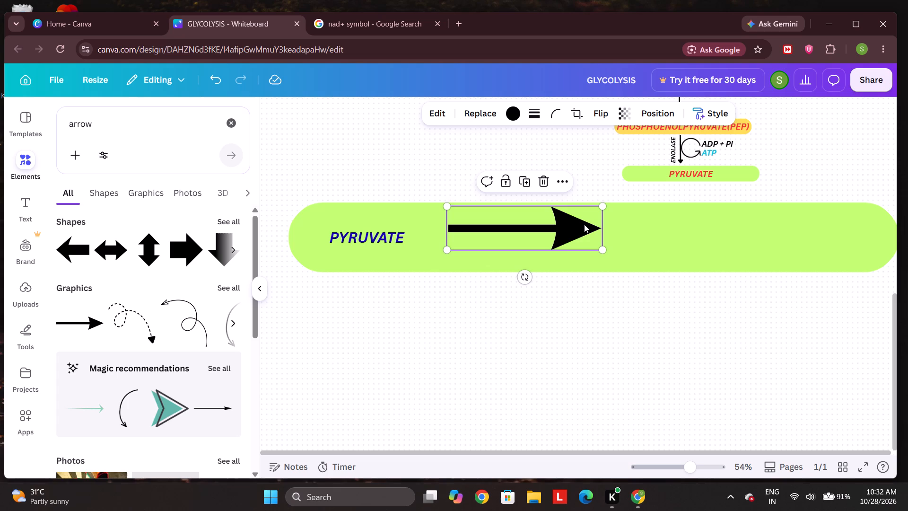
Delete the straight black arrow graphic from the green banner.
{"action": "left_click", "coordinate": [542, 173]}
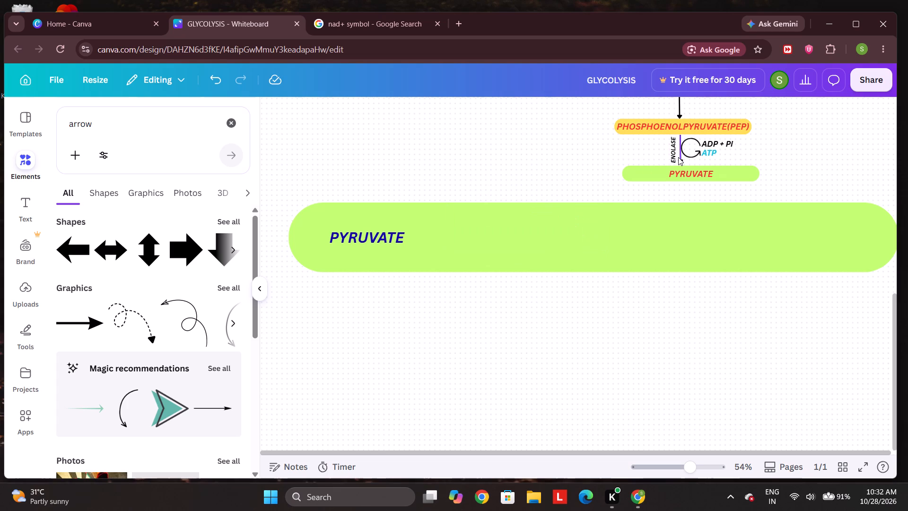
Duplicate the line arrow beside the ENOLASE label and place the copy in the green banner, right of PYRUVATE.
{"action": "left_click", "coordinate": [678, 157]}
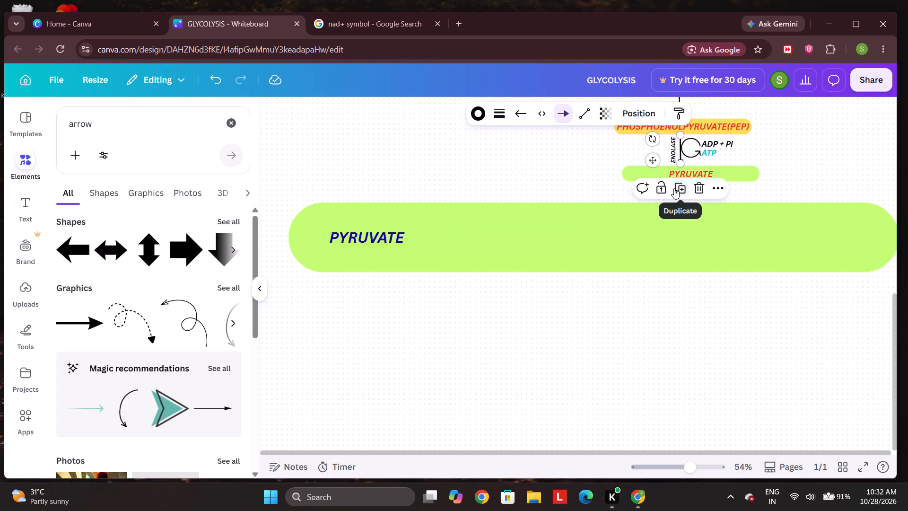
{"action": "left_click", "coordinate": [674, 188]}
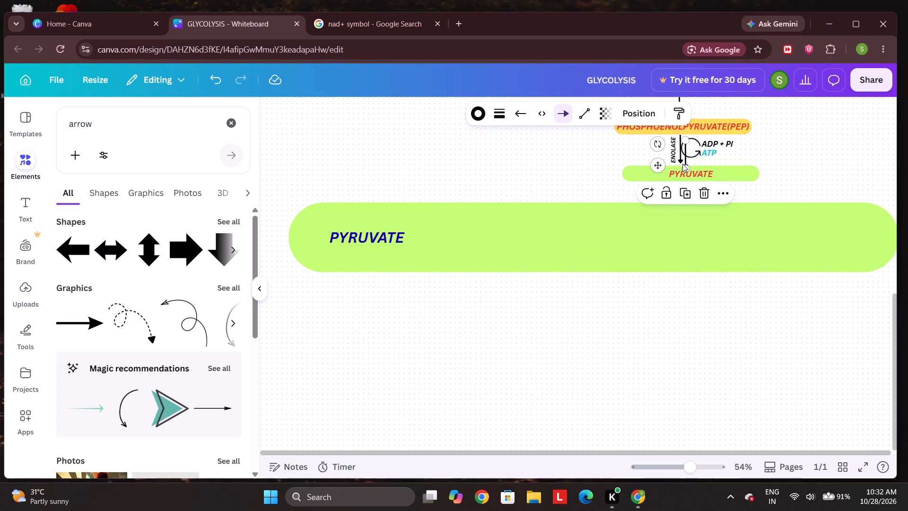
{"action": "left_click_drag", "start_coordinate": [686, 159], "coordinate": [460, 246]}
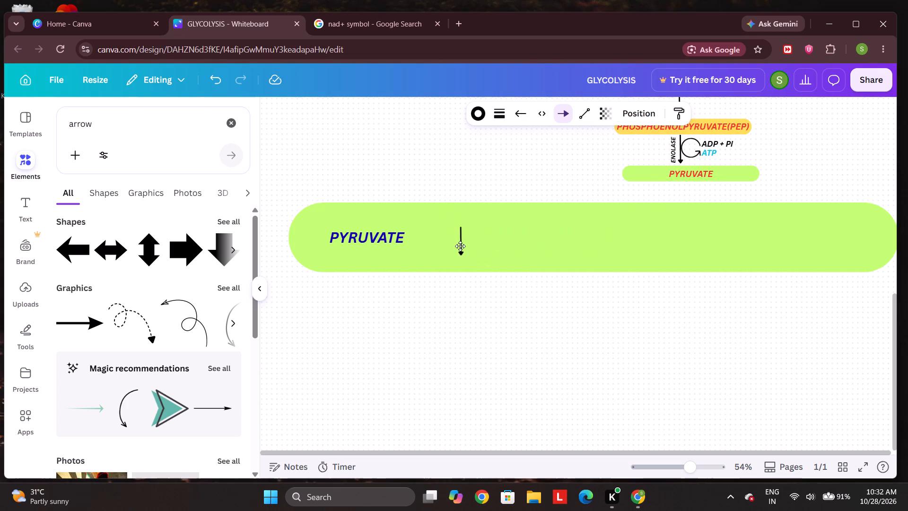
{"action": "left_click_drag", "start_coordinate": [460, 246], "coordinate": [454, 246]}
Stretch the copied arrow into a horizontal line about 870 long, pointing away from PYRUVATE along the banner's vertical centre.
{"action": "left_click_drag", "start_coordinate": [451, 258], "coordinate": [457, 258]}
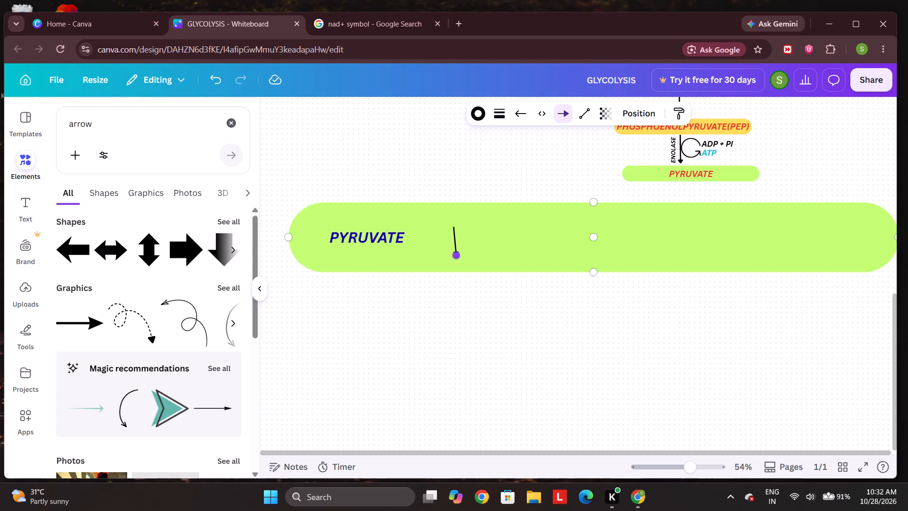
{"action": "left_click_drag", "start_coordinate": [457, 258], "coordinate": [708, 229]}
{"action": "left_click_drag", "start_coordinate": [597, 226], "coordinate": [575, 239]}
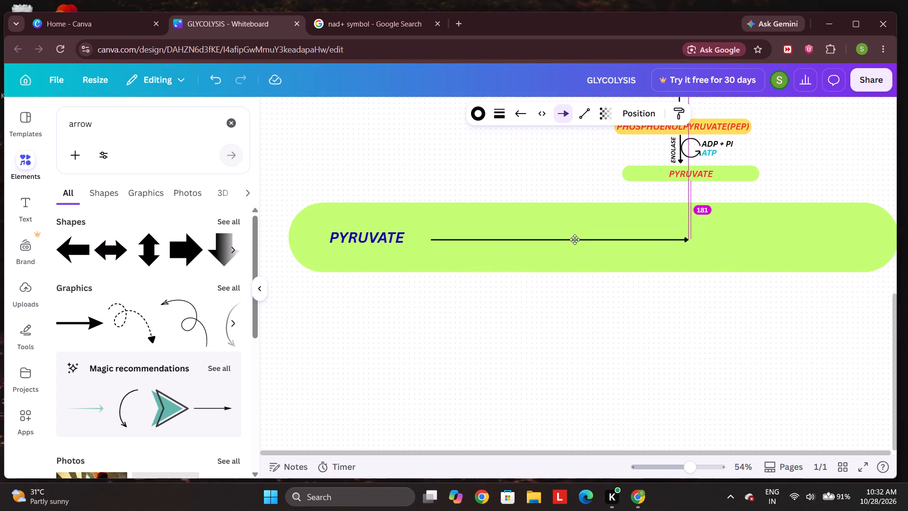
{"action": "left_click_drag", "start_coordinate": [575, 239], "coordinate": [560, 238]}
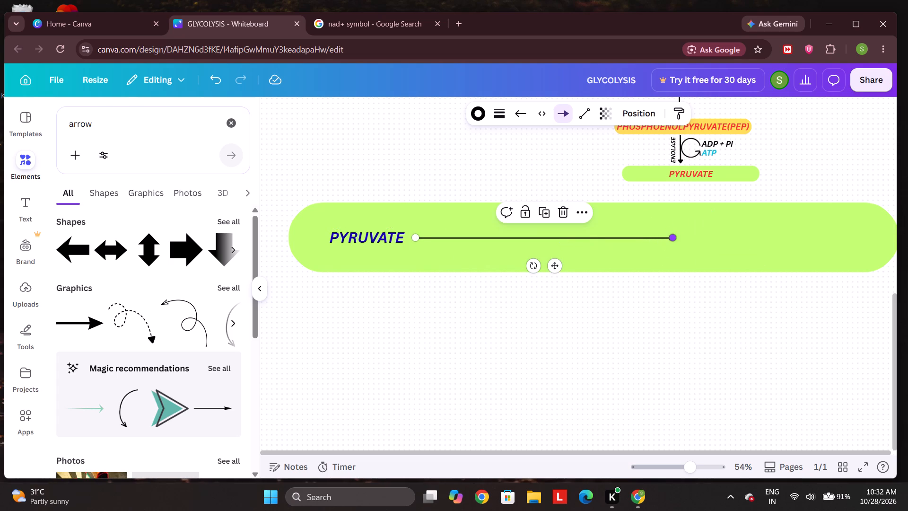
{"action": "left_click_drag", "start_coordinate": [671, 237], "coordinate": [689, 235]}
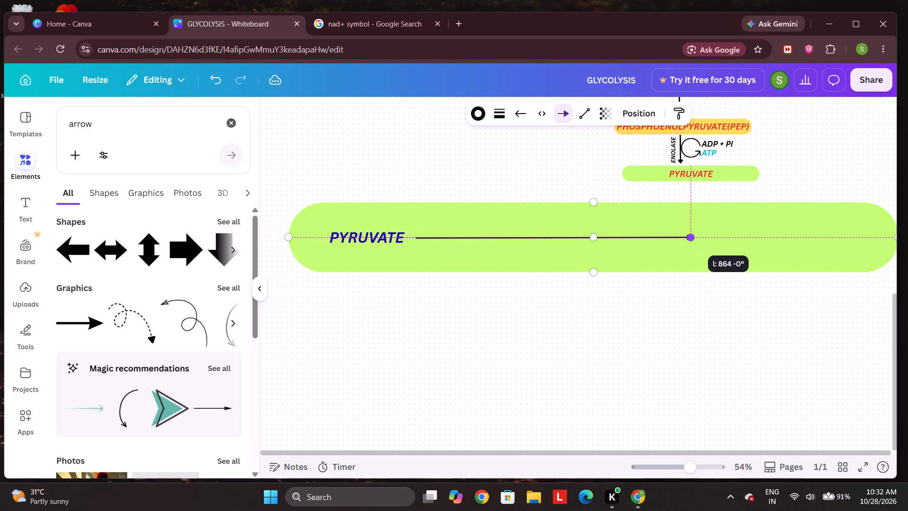
{"action": "left_click_drag", "start_coordinate": [689, 235], "coordinate": [693, 235]}
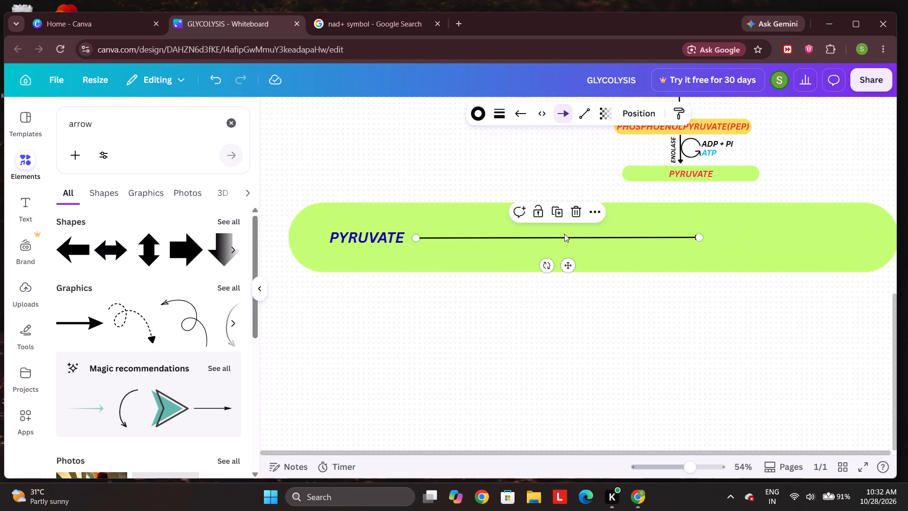
{"action": "left_click_drag", "start_coordinate": [416, 239], "coordinate": [416, 248]}
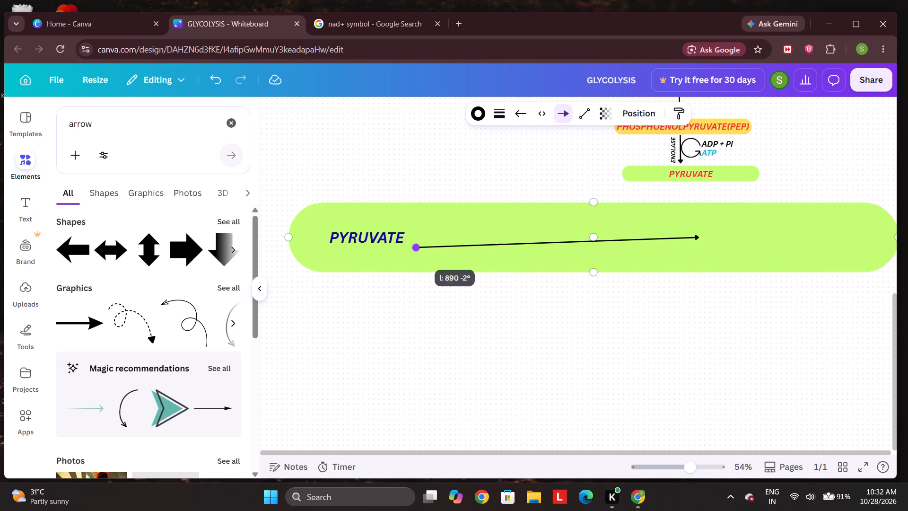
{"action": "left_click_drag", "start_coordinate": [416, 248], "coordinate": [417, 241]}
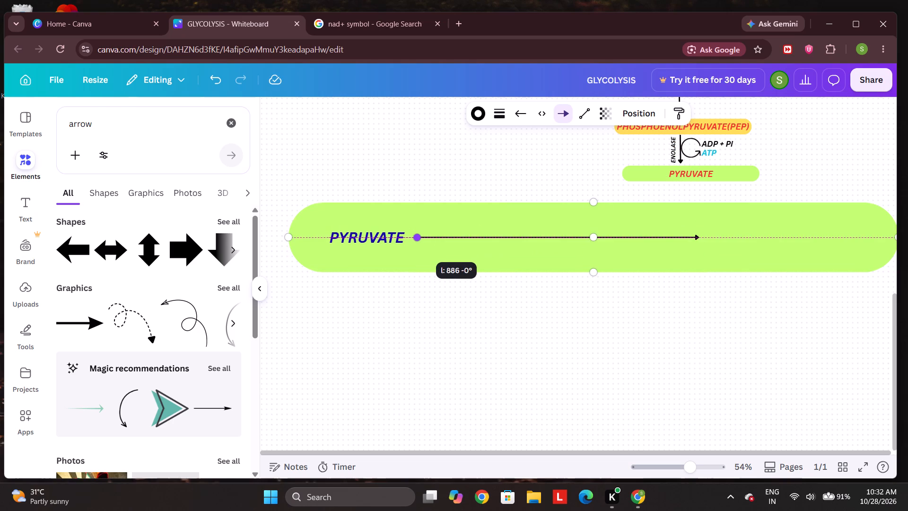
{"action": "left_click_drag", "start_coordinate": [417, 241], "coordinate": [423, 243]}
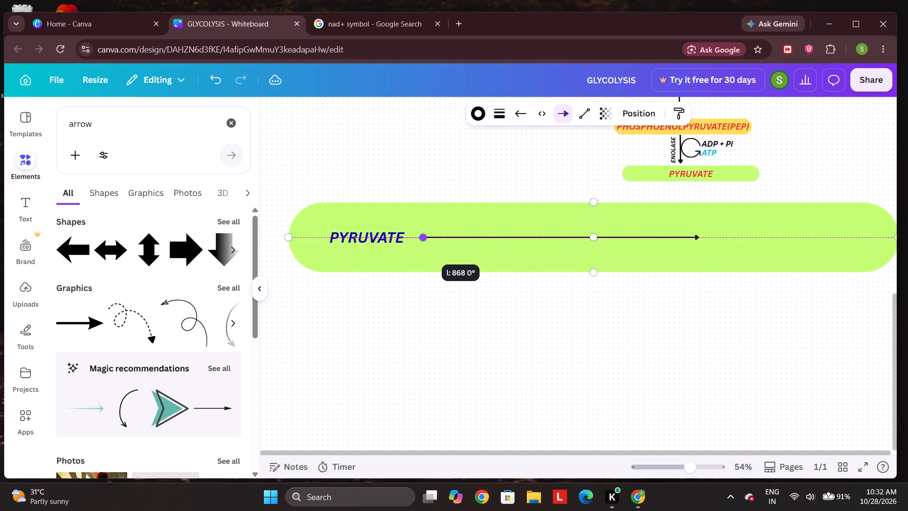
{"action": "left_click_drag", "start_coordinate": [423, 243], "coordinate": [424, 243]}
Add a body text box reading NADH to the green banner.
{"action": "left_click", "coordinate": [745, 238]}
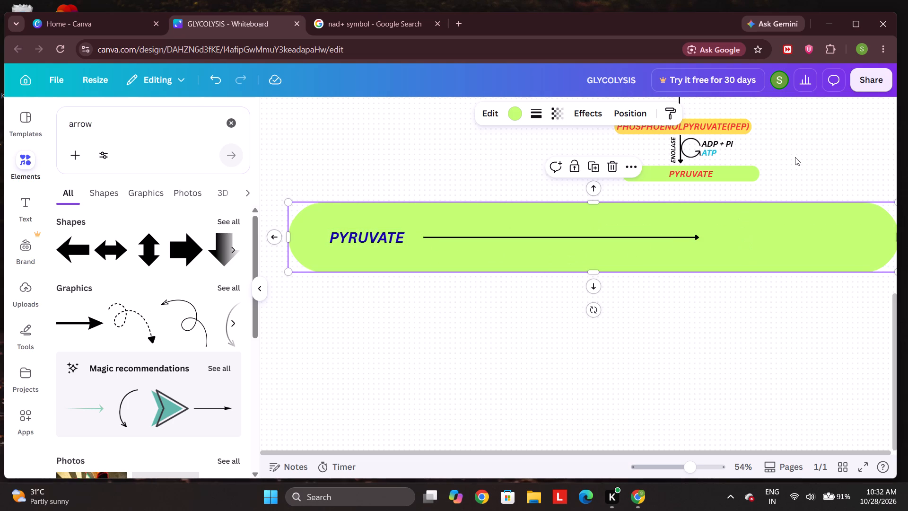
{"action": "scroll", "coordinate": [736, 224], "scroll_direction": "up", "scroll_amount": 1}
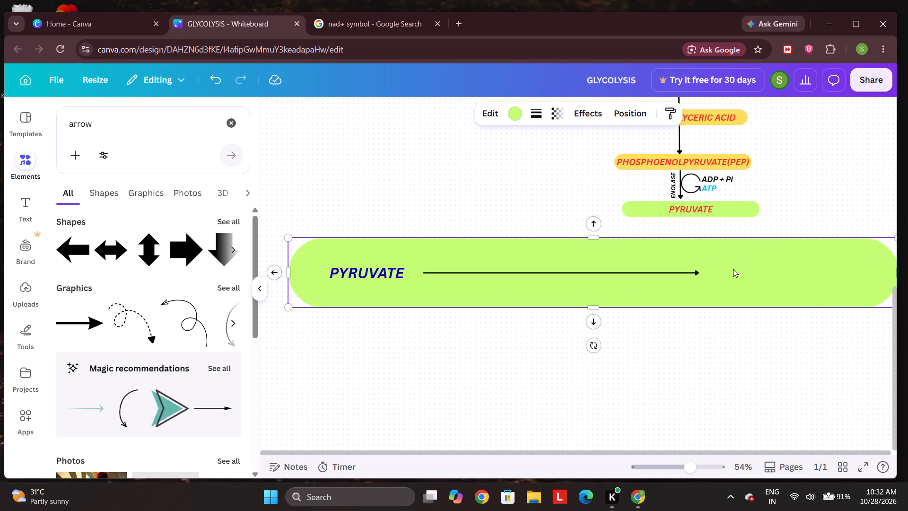
{"action": "left_click", "coordinate": [733, 269]}
{"action": "left_click", "coordinate": [721, 271]}
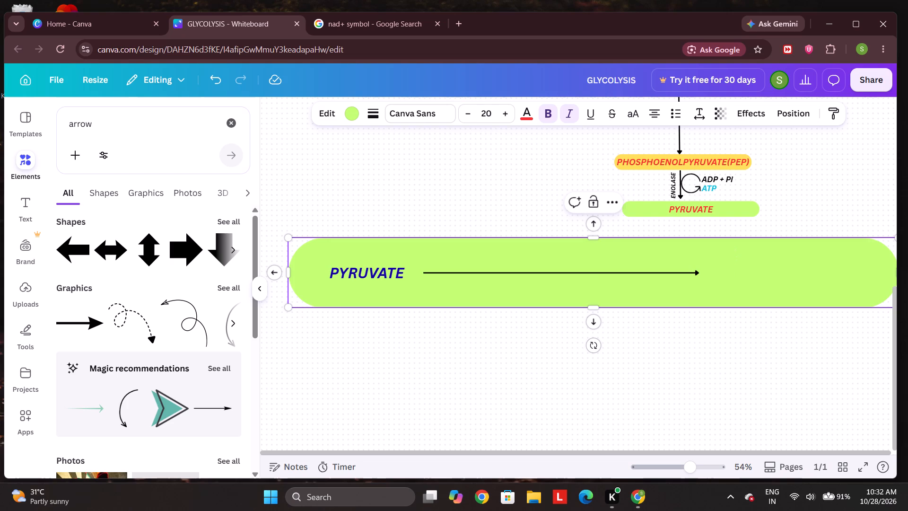
{"action": "left_click", "coordinate": [34, 210]}
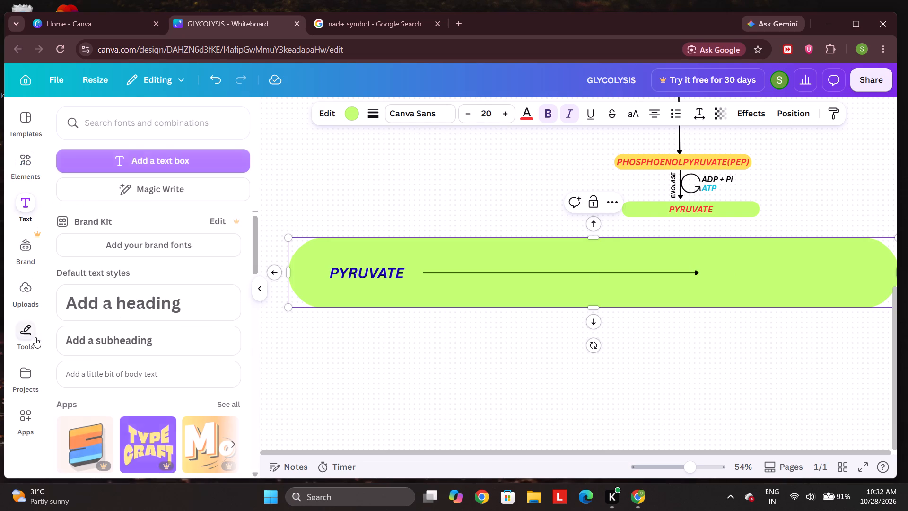
{"action": "left_click", "coordinate": [128, 371]}
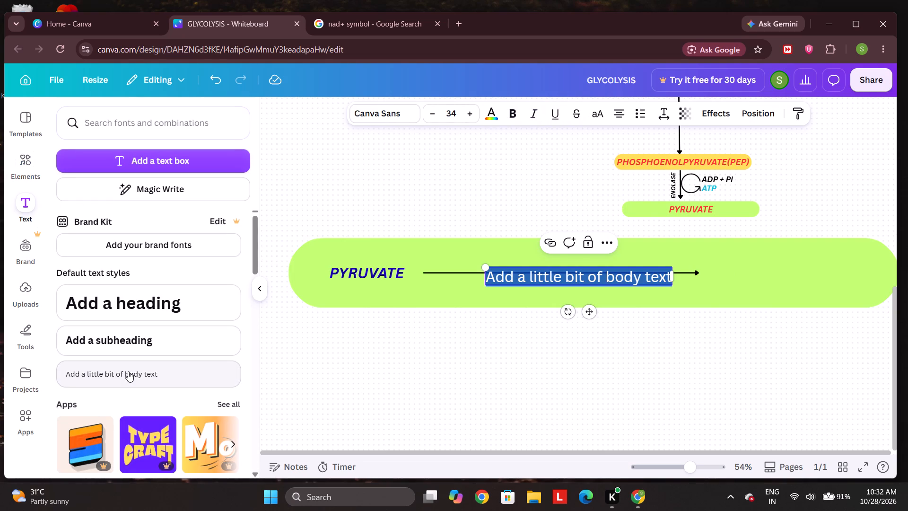
{"action": "type", "text": "NADH"}
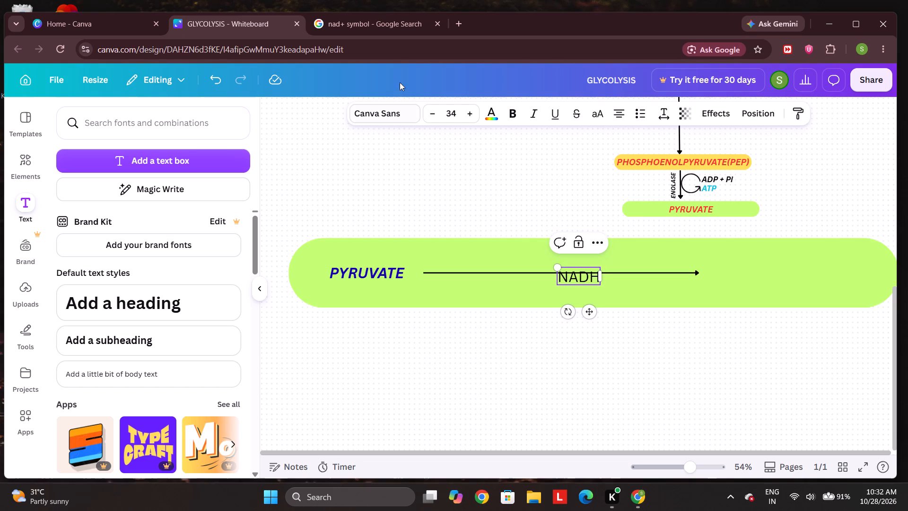
Format the NADH text as bold and italic.
{"action": "left_click_drag", "start_coordinate": [595, 272], "coordinate": [553, 281]}
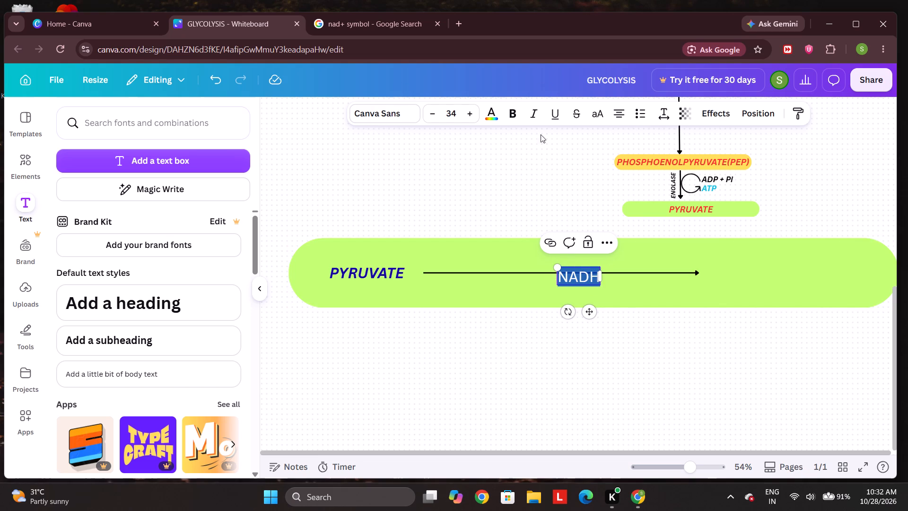
{"action": "left_click", "coordinate": [507, 118]}
{"action": "left_click", "coordinate": [529, 112]}
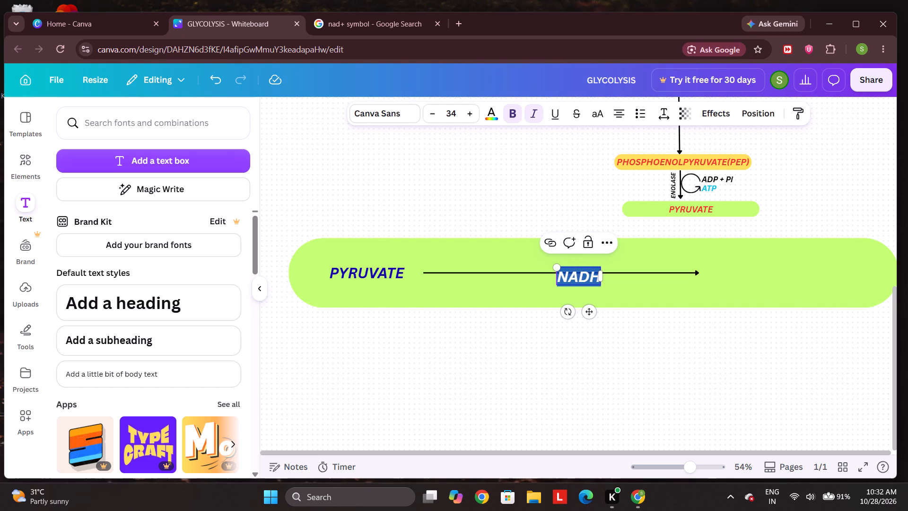
{"action": "left_click_drag", "start_coordinate": [573, 282], "coordinate": [588, 286]}
{"action": "left_click", "coordinate": [495, 323]}
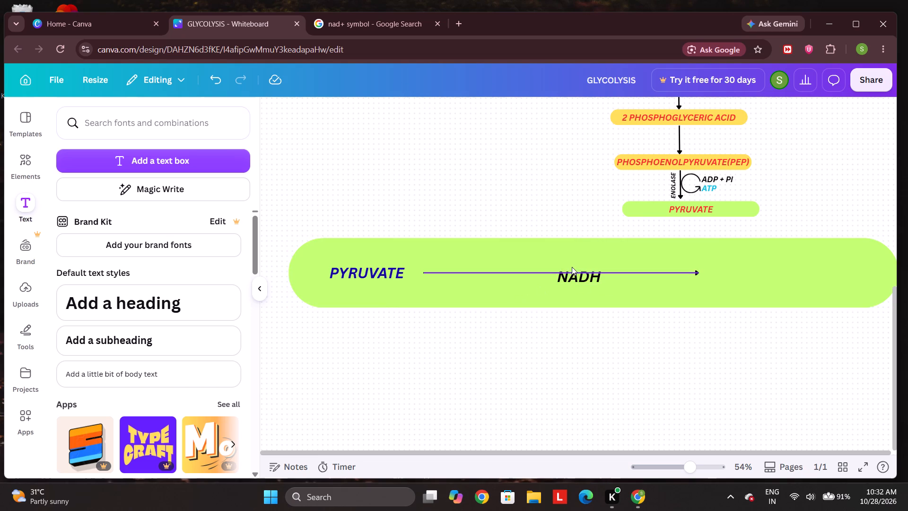
Place NADH just right of the long arrow's head, aligned with the banner's vertical centre.
{"action": "left_click_drag", "start_coordinate": [568, 274], "coordinate": [719, 267]}
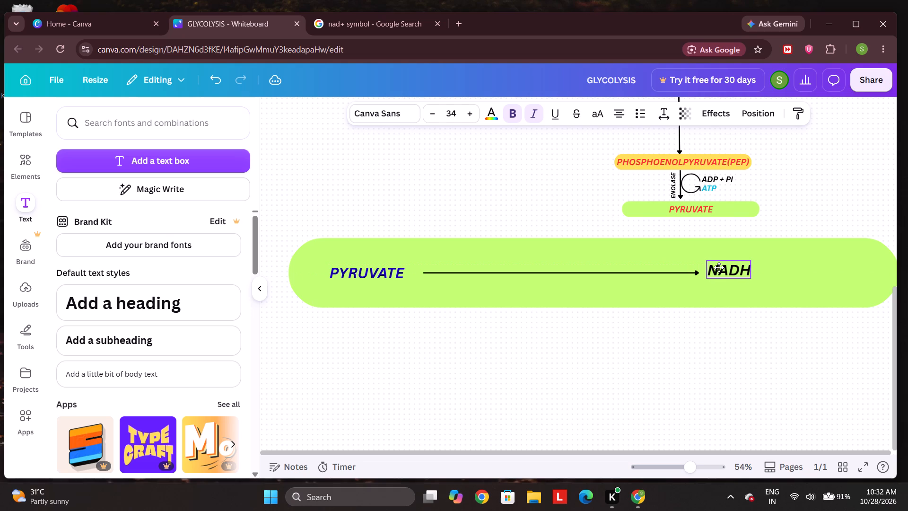
{"action": "left_click_drag", "start_coordinate": [719, 267], "coordinate": [724, 266]}
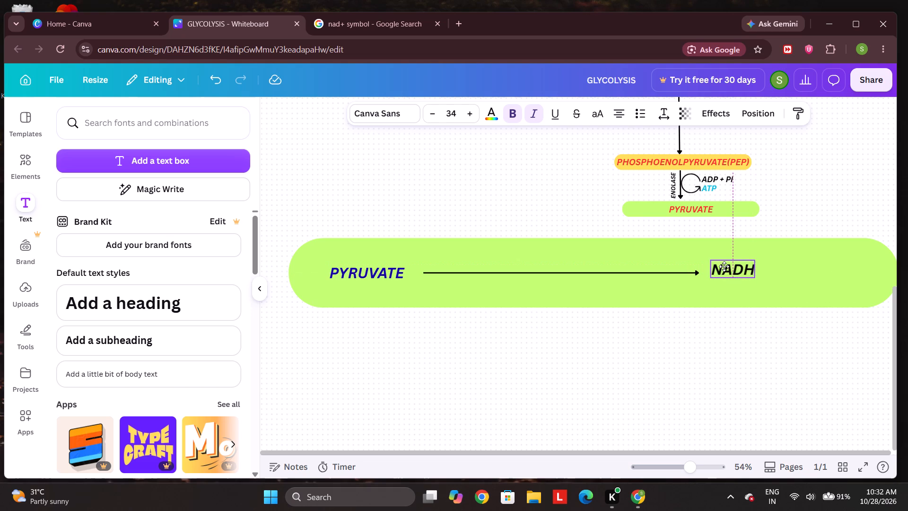
{"action": "left_click_drag", "start_coordinate": [724, 266], "coordinate": [723, 268]}
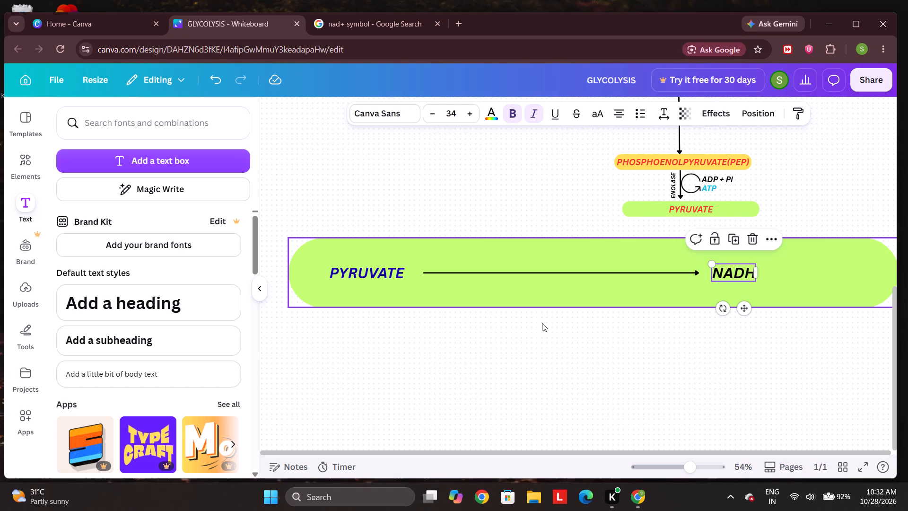
{"action": "right_click", "coordinate": [553, 383]}
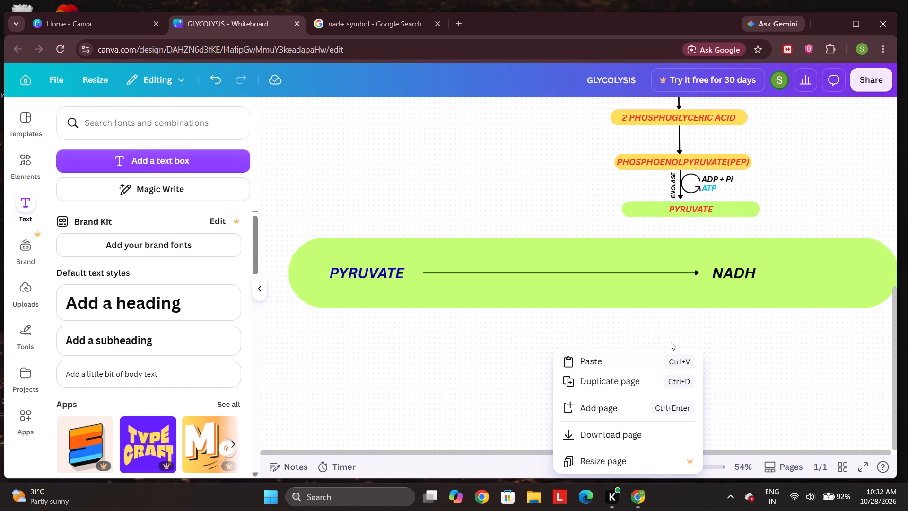
{"action": "left_click", "coordinate": [757, 332]}
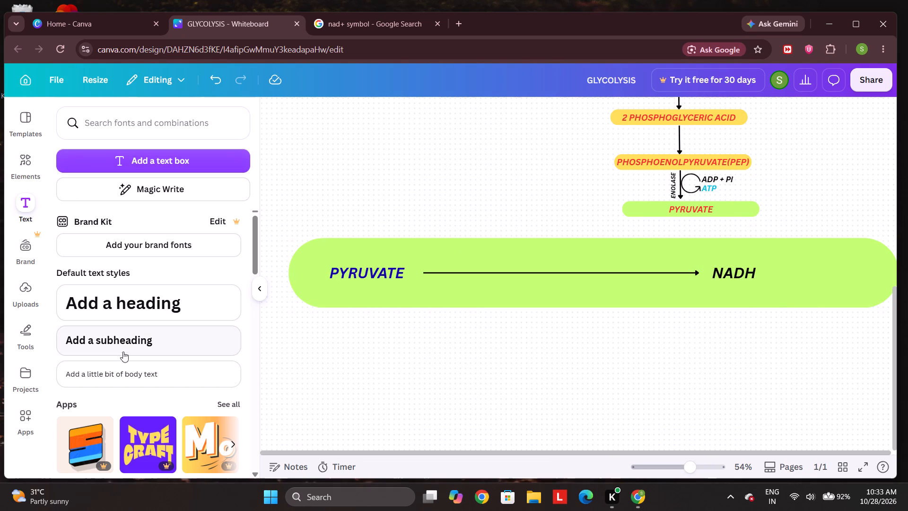
Add a subheading text box reading LINK RXN to the whiteboard.
{"action": "left_click", "coordinate": [128, 343]}
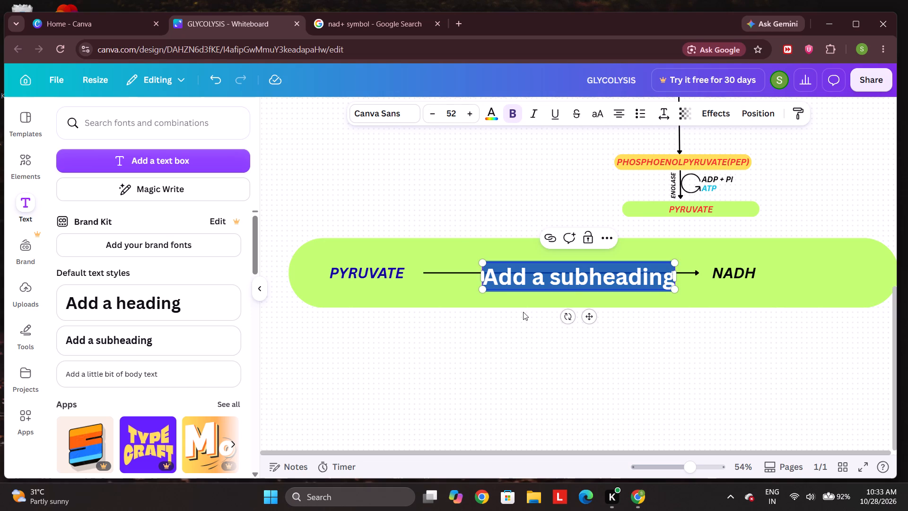
{"action": "type", "text": "LIN"}
{"action": "type", "text": "K R"}
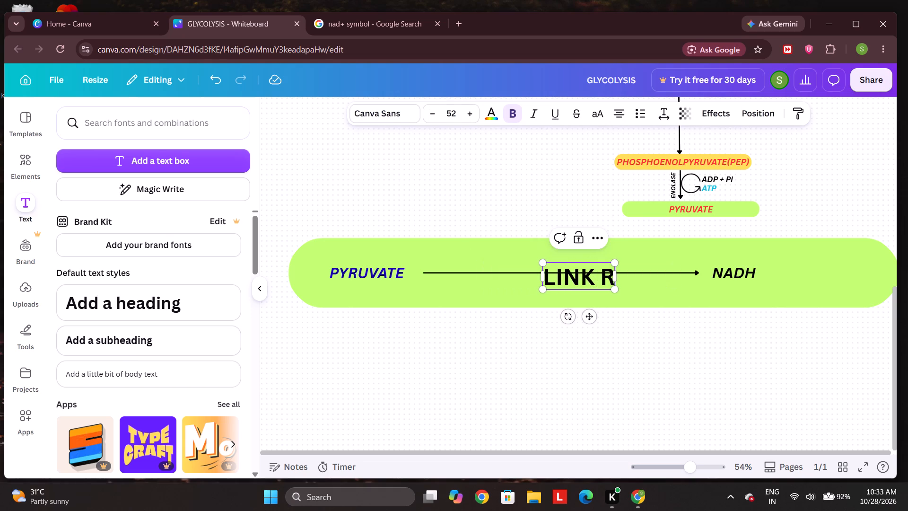
{"action": "type", "text": "XN"}
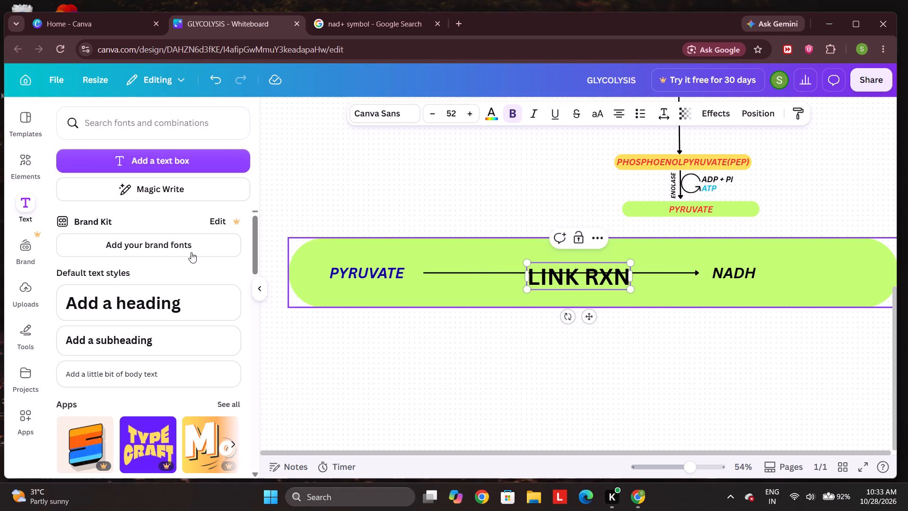
Format the whole LINK RXN text as italic.
{"action": "left_click", "coordinate": [534, 112]}
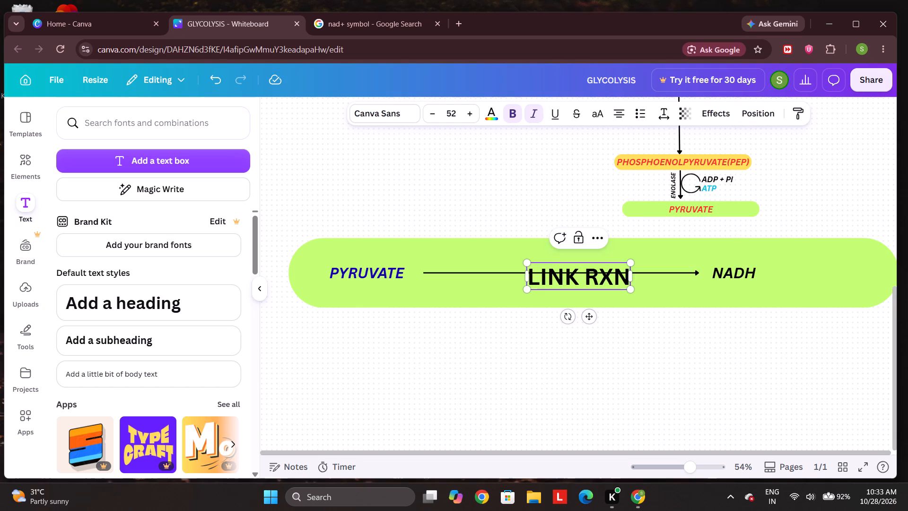
{"action": "left_click_drag", "start_coordinate": [627, 279], "coordinate": [557, 282]}
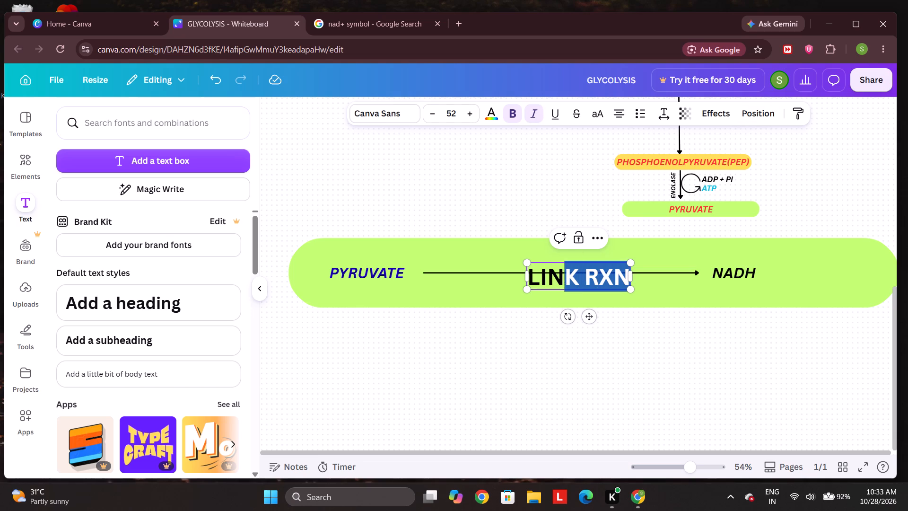
{"action": "left_click_drag", "start_coordinate": [557, 282], "coordinate": [532, 282]}
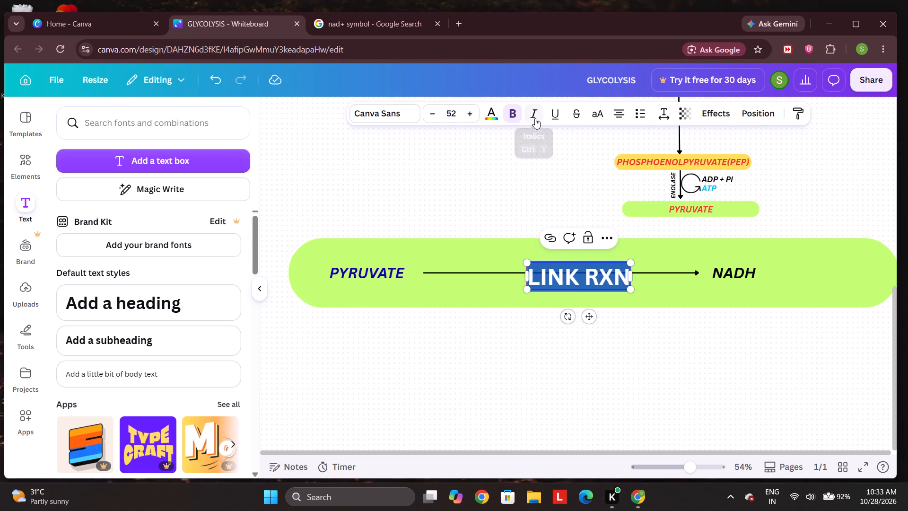
{"action": "left_click", "coordinate": [535, 118]}
Move LINK RXN to just above the green banner's upper edge, over PYRUVATE.
{"action": "left_click_drag", "start_coordinate": [572, 290], "coordinate": [386, 265]}
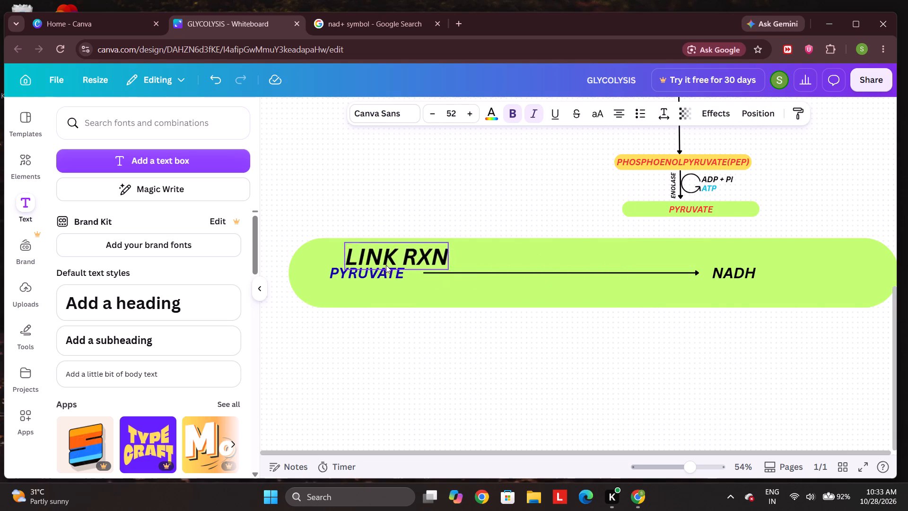
{"action": "left_click_drag", "start_coordinate": [386, 265], "coordinate": [358, 243]}
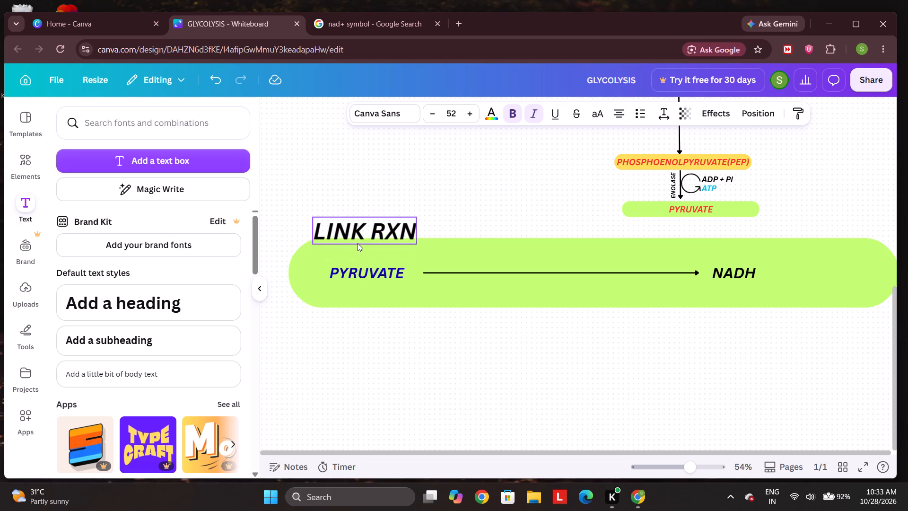
{"action": "left_click_drag", "start_coordinate": [358, 243], "coordinate": [354, 240]}
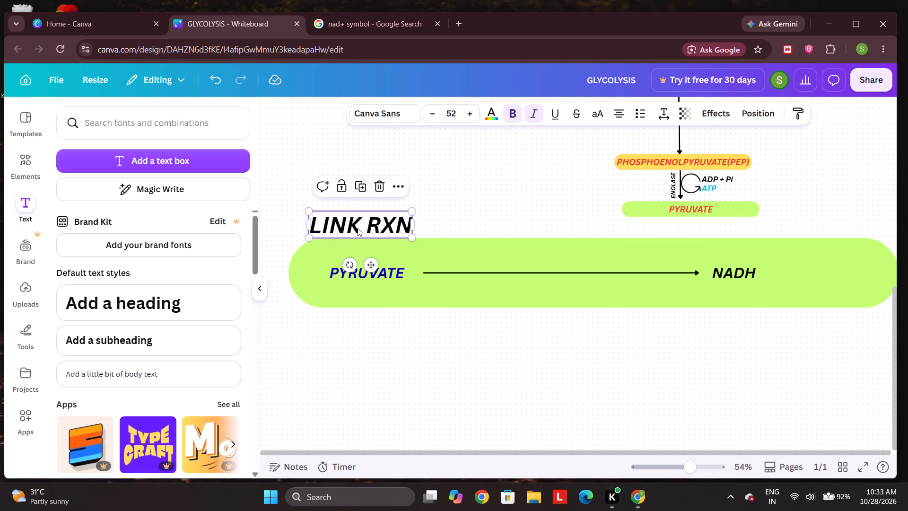
Colour the LINK RXN text red.
{"action": "left_click", "coordinate": [500, 118]}
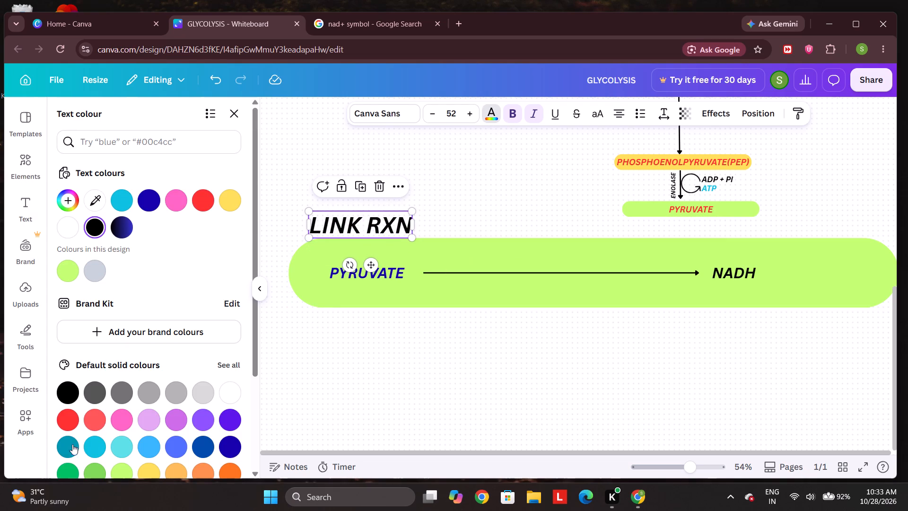
{"action": "left_click", "coordinate": [73, 412]}
{"action": "left_click", "coordinate": [333, 369]}
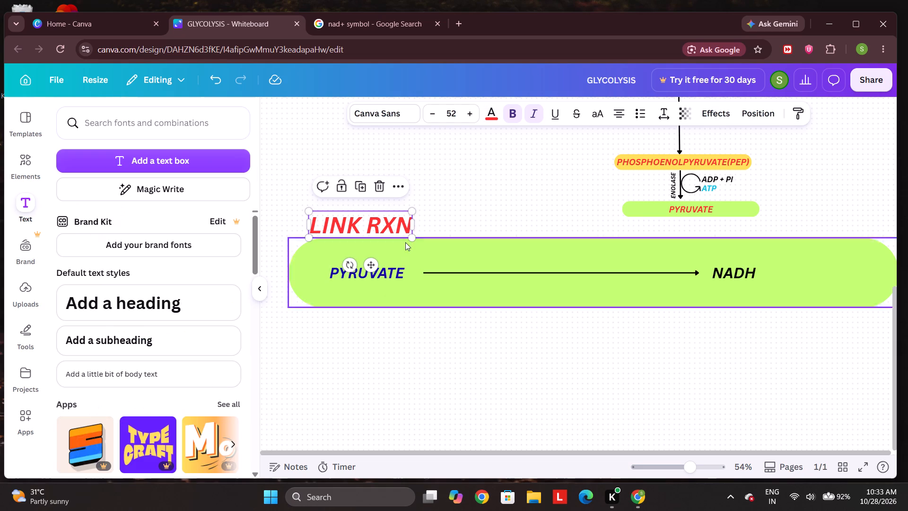
Shrink LINK RXN to a font size of about 30.7 and place it inside the banner's upper-left edge, above PYRUVATE.
{"action": "left_click_drag", "start_coordinate": [412, 237], "coordinate": [368, 229]}
{"action": "left_click_drag", "start_coordinate": [329, 218], "coordinate": [329, 243]}
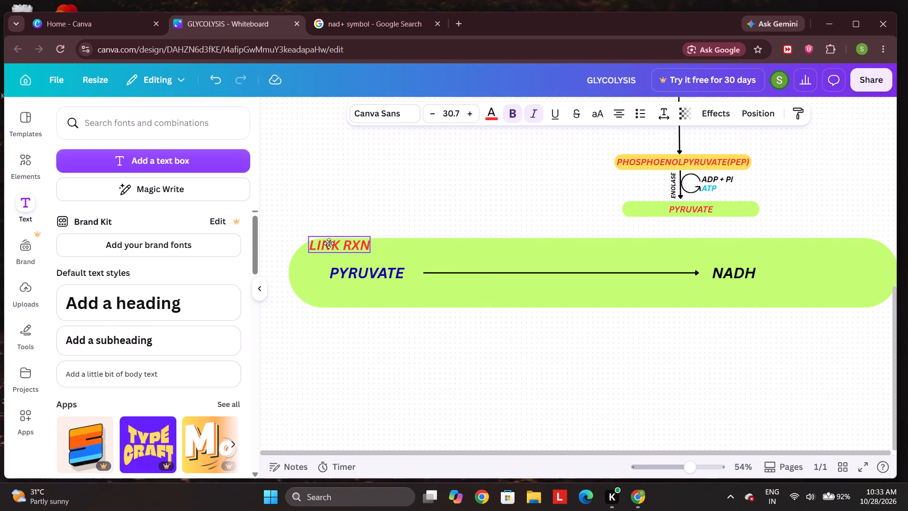
{"action": "left_click_drag", "start_coordinate": [329, 243], "coordinate": [331, 242]}
{"action": "left_click", "coordinate": [401, 373]}
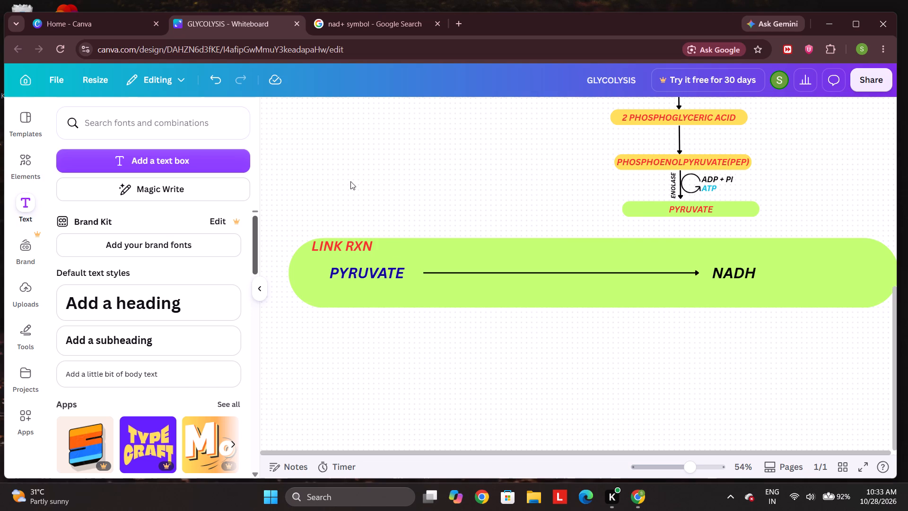
Add a heading text box reading KREB CYCLE in the empty area below the green banner.
{"action": "scroll", "coordinate": [350, 181], "scroll_direction": "down", "scroll_amount": 2}
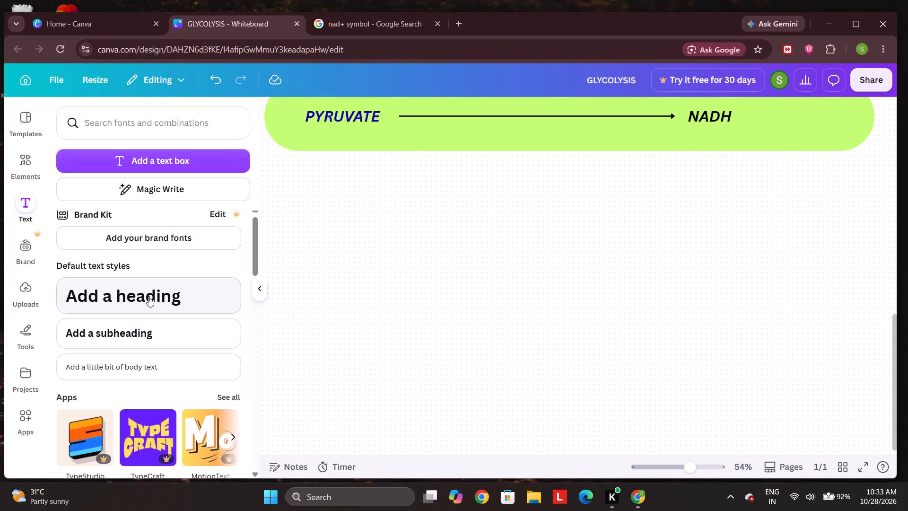
{"action": "left_click", "coordinate": [148, 296]}
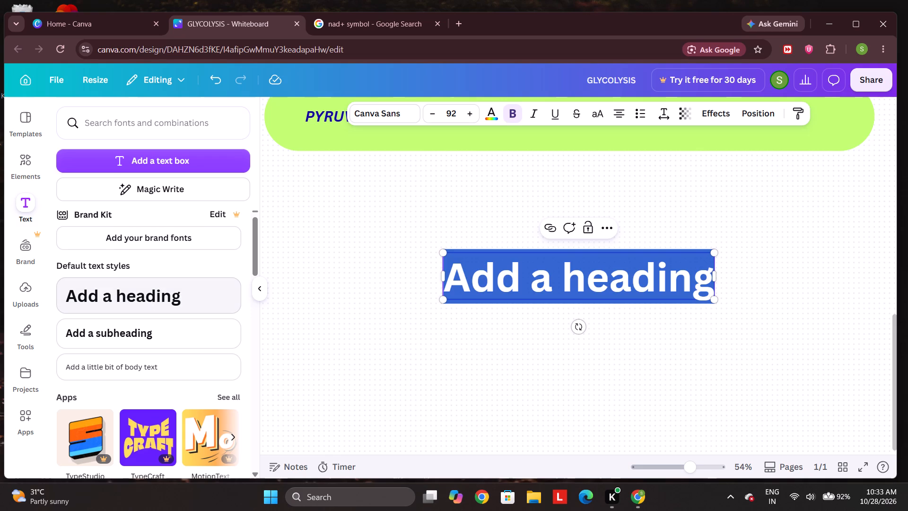
{"action": "key", "text": "k"}
{"action": "type", "text": "REB CY"}
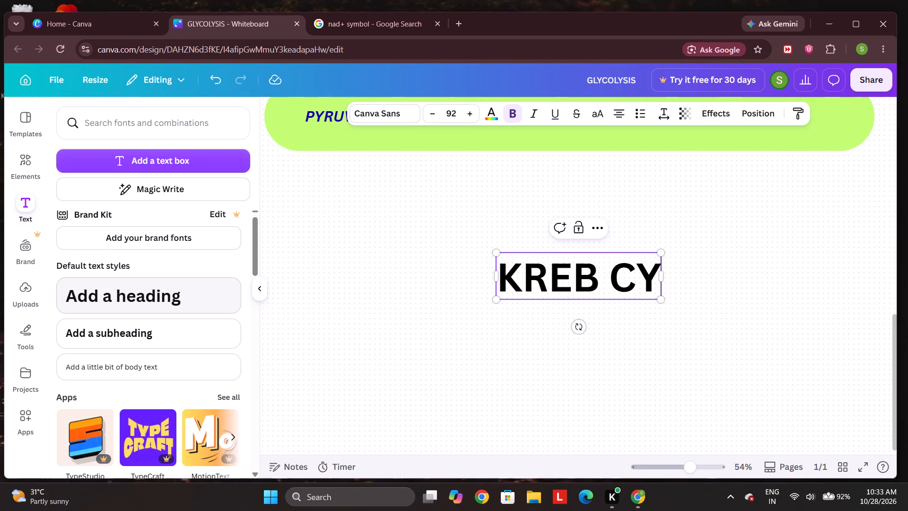
{"action": "key", "text": "c"}
{"action": "key", "text": "l"}
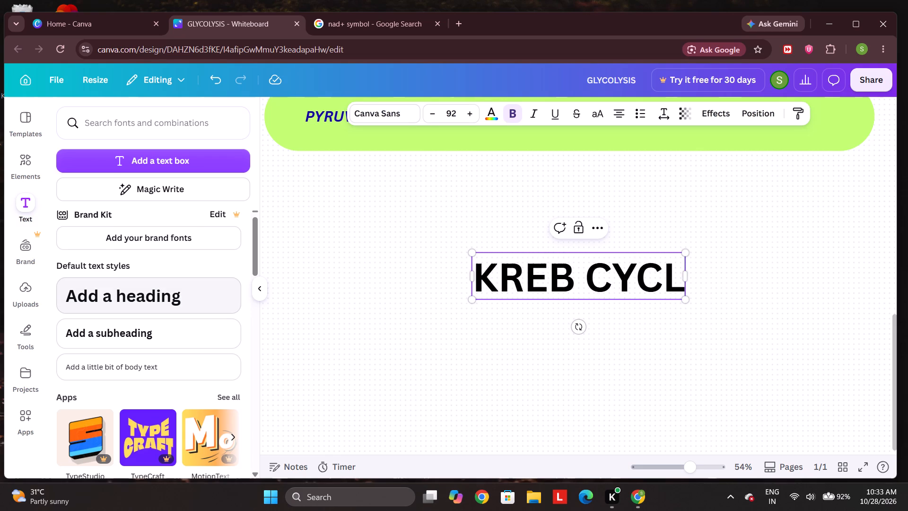
{"action": "key", "text": "e"}
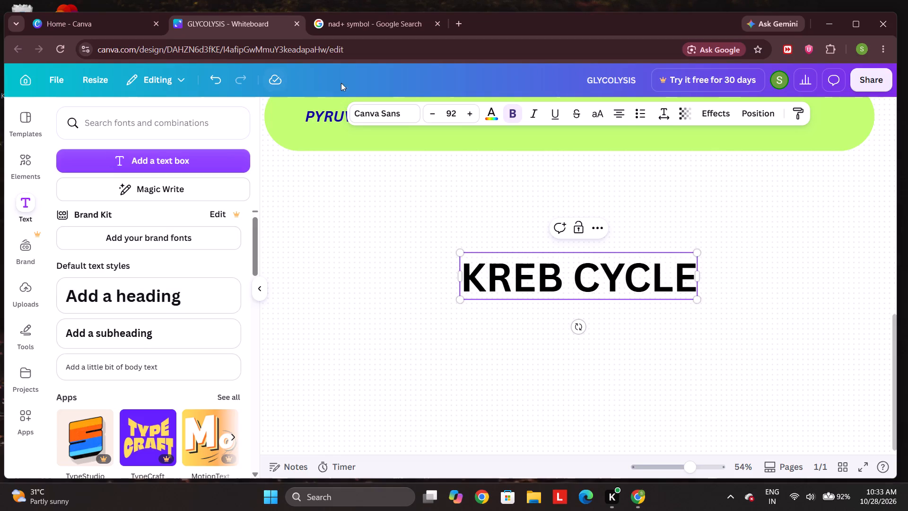